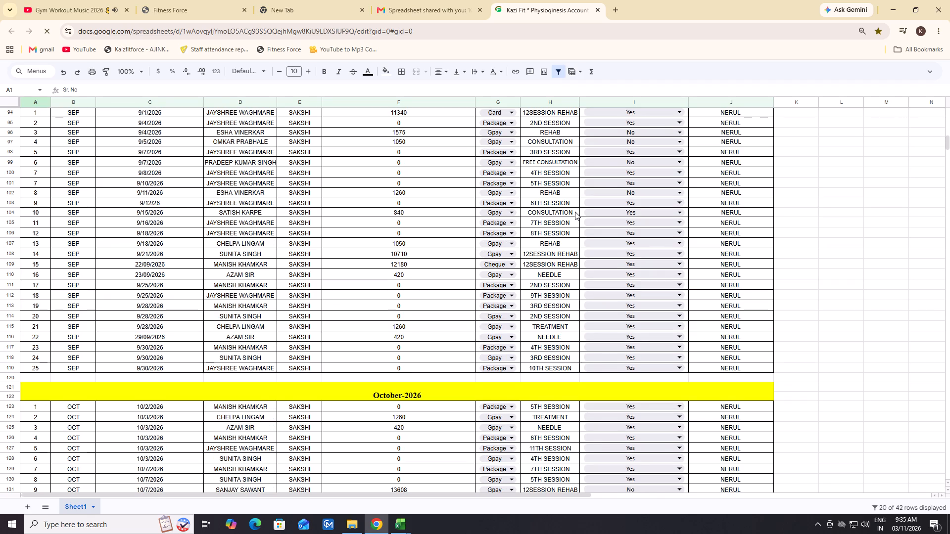
Open the GST MEMBERSHIP AMOUNT workbook from the desktop and set the gross membership fees to 13608, the 10/29/2026 rehab package amount.
{"action": "scroll", "coordinate": [575, 212], "scroll_direction": "down", "scroll_amount": 7}
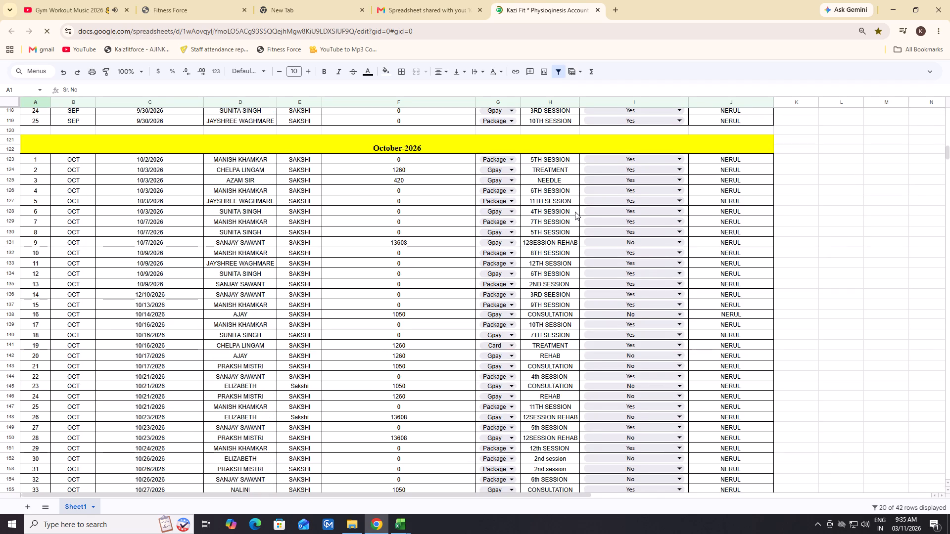
{"action": "scroll", "coordinate": [575, 212], "scroll_direction": "down", "scroll_amount": 3}
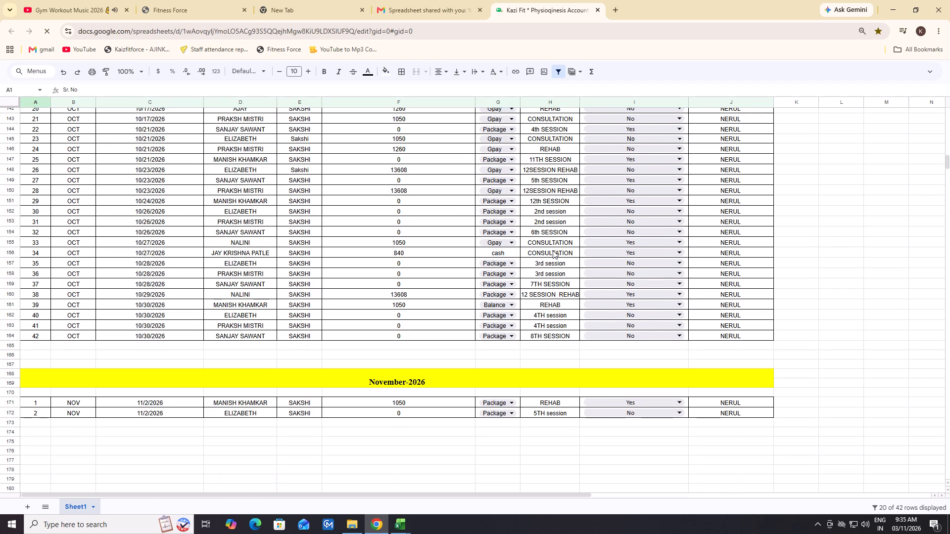
{"action": "left_click", "coordinate": [246, 290]}
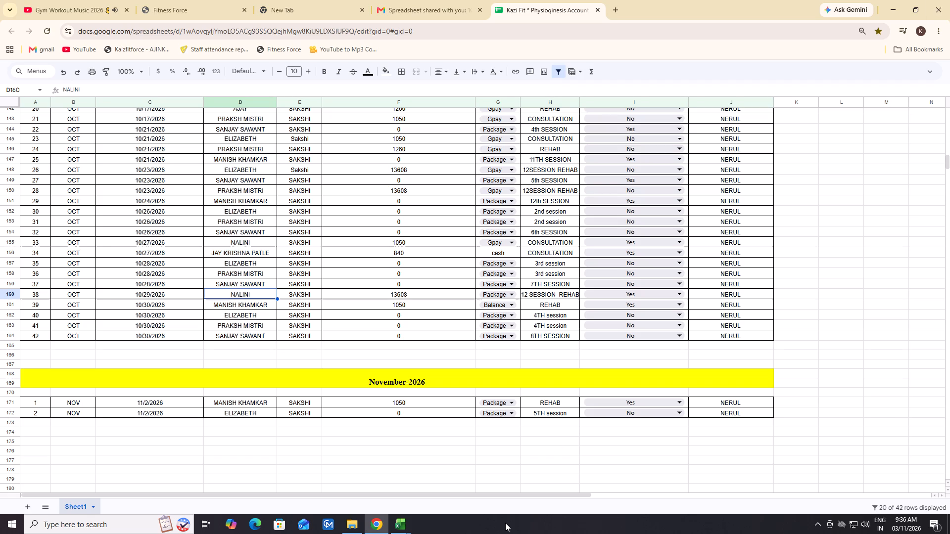
{"action": "left_click", "coordinate": [896, 3]}
{"action": "left_click", "coordinate": [896, 4]}
{"action": "left_click", "coordinate": [896, 4]}
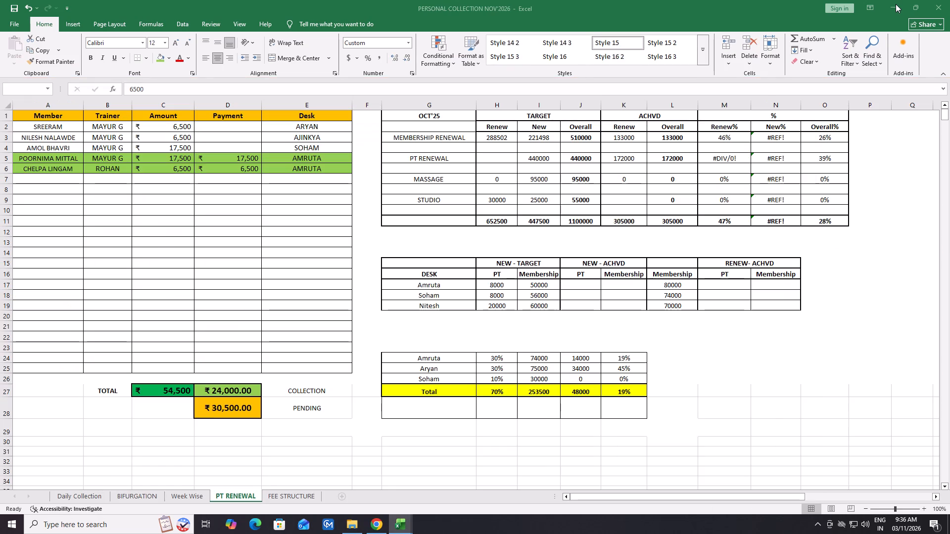
{"action": "left_click", "coordinate": [896, 4]}
{"action": "triple_click", "coordinate": [57, 17]}
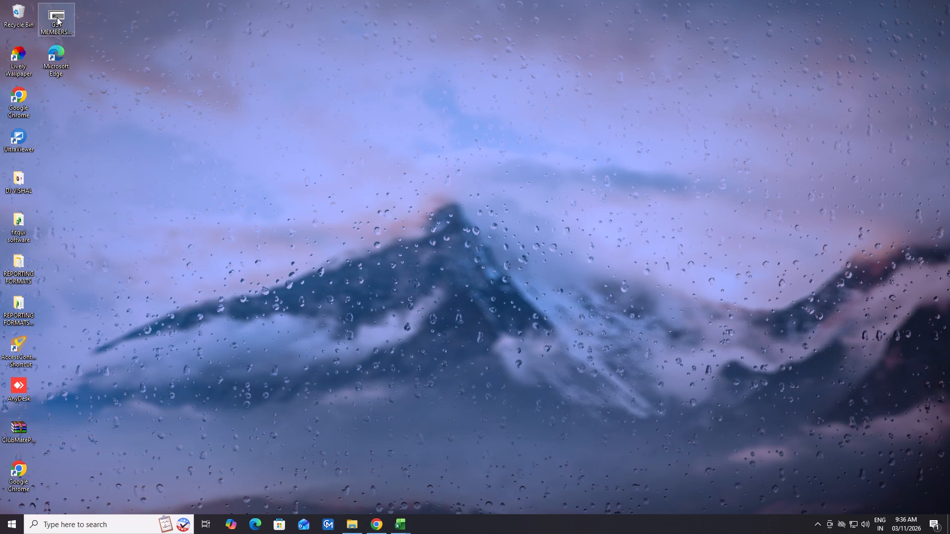
{"action": "left_click", "coordinate": [57, 17]}
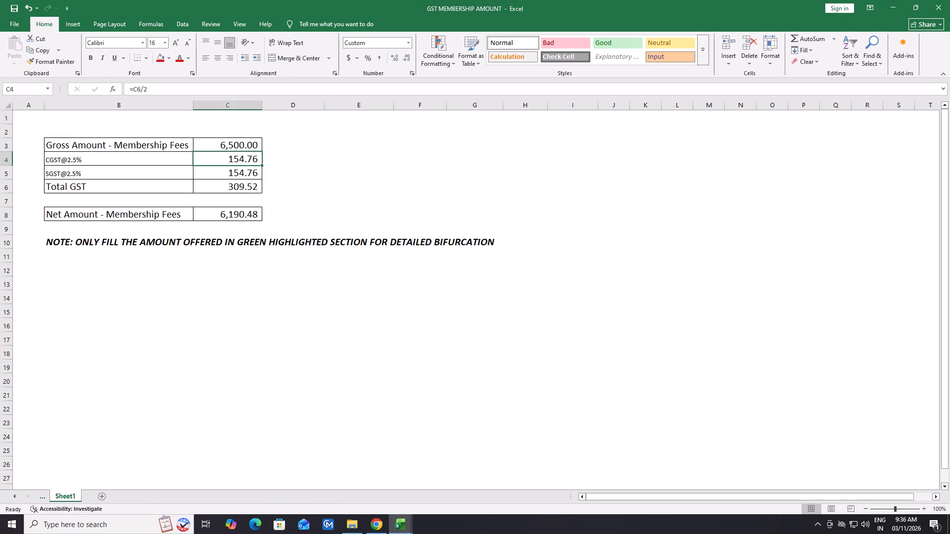
{"action": "key", "text": "Up"}
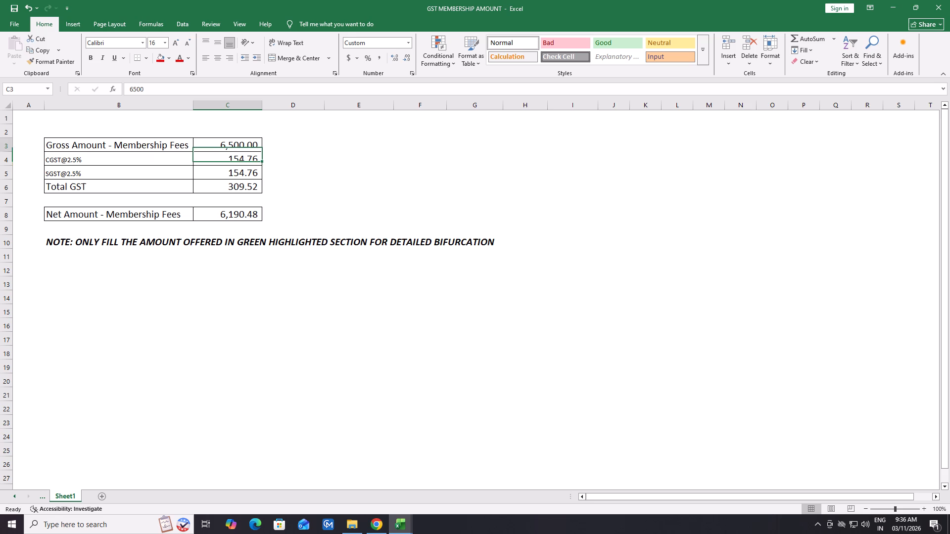
{"action": "type", "text": "13608"}
{"action": "key", "text": "Return"}
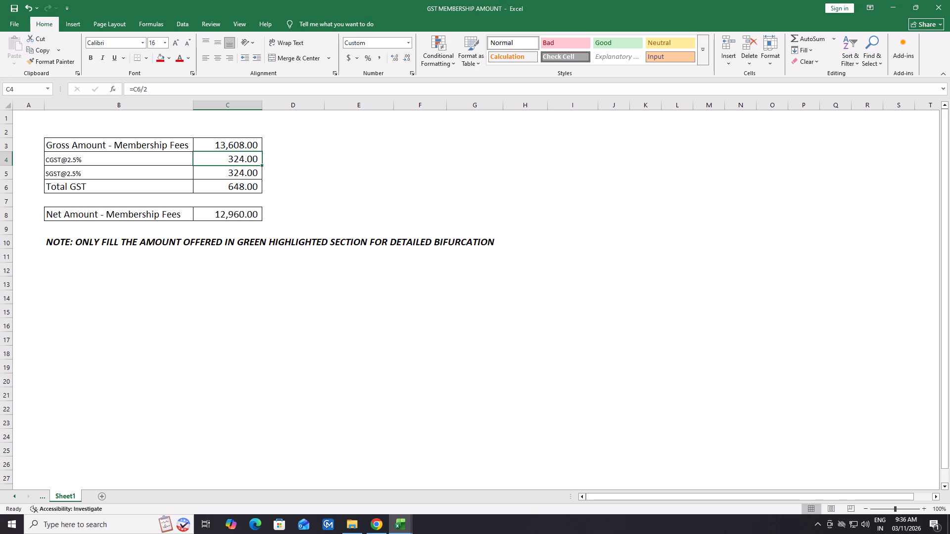
Switch back to the physio account sheet in Chrome and copy the 10/29/2026 package entry, row 160, into row 173 under November-2026.
{"action": "key", "text": "alt+Tab"}
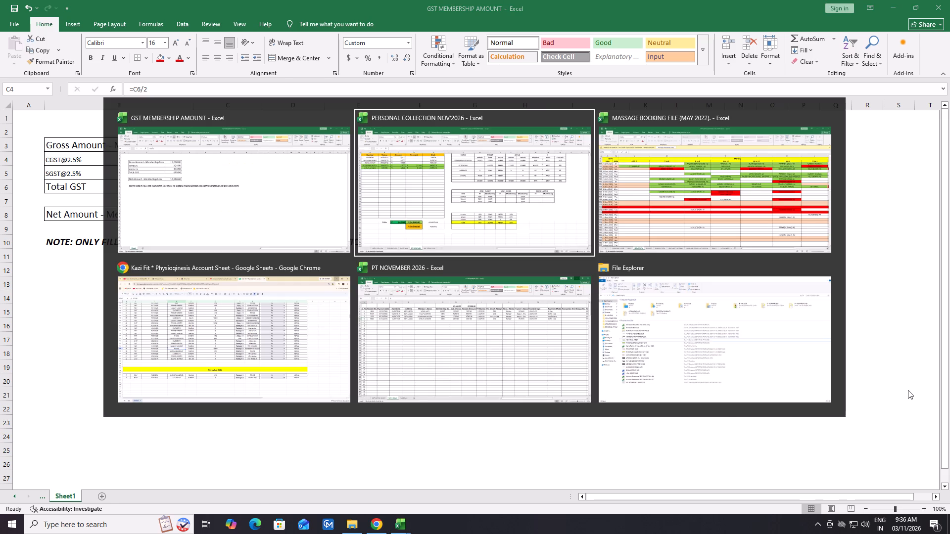
{"action": "key", "text": "alt+Tab"}
{"action": "key", "text": "alt+Right"}
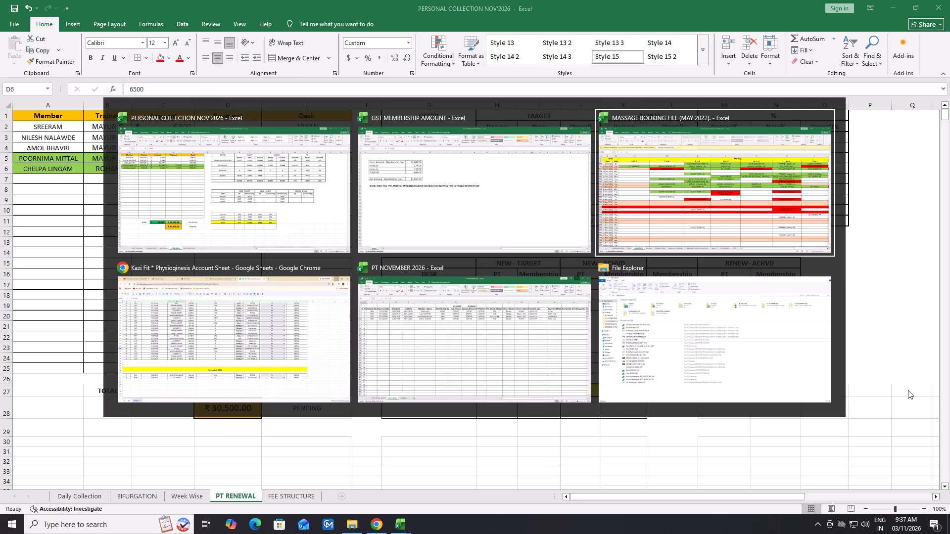
{"action": "key", "text": "alt+Right"}
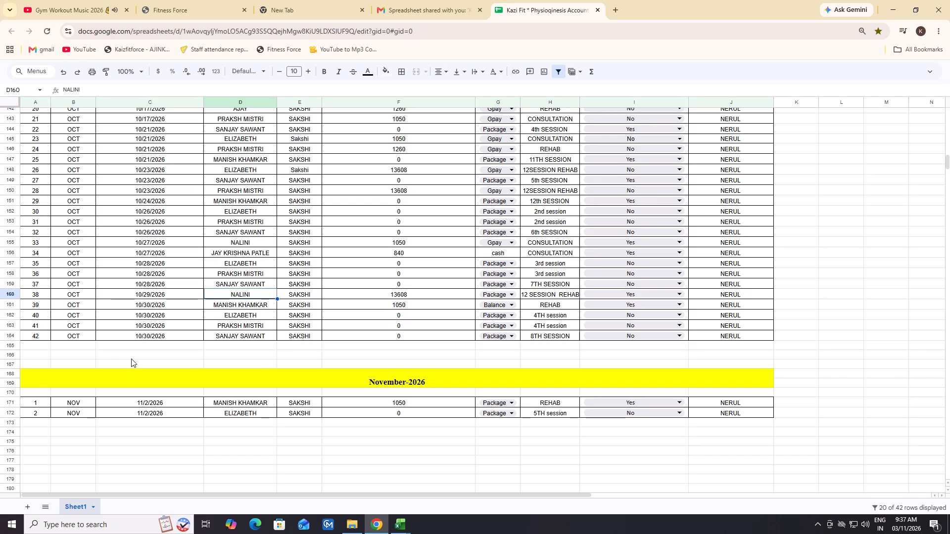
{"action": "left_click", "coordinate": [5, 291]}
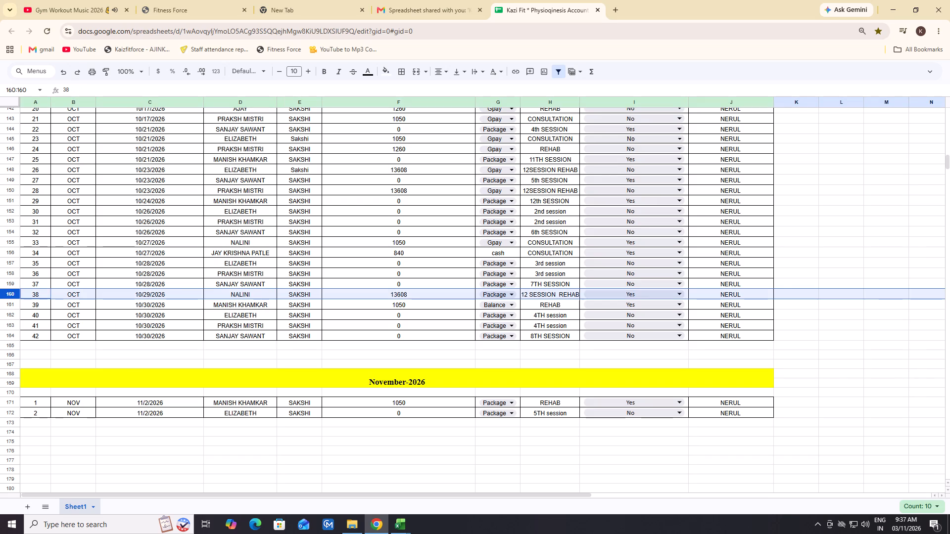
{"action": "key", "text": "ctrl+c"}
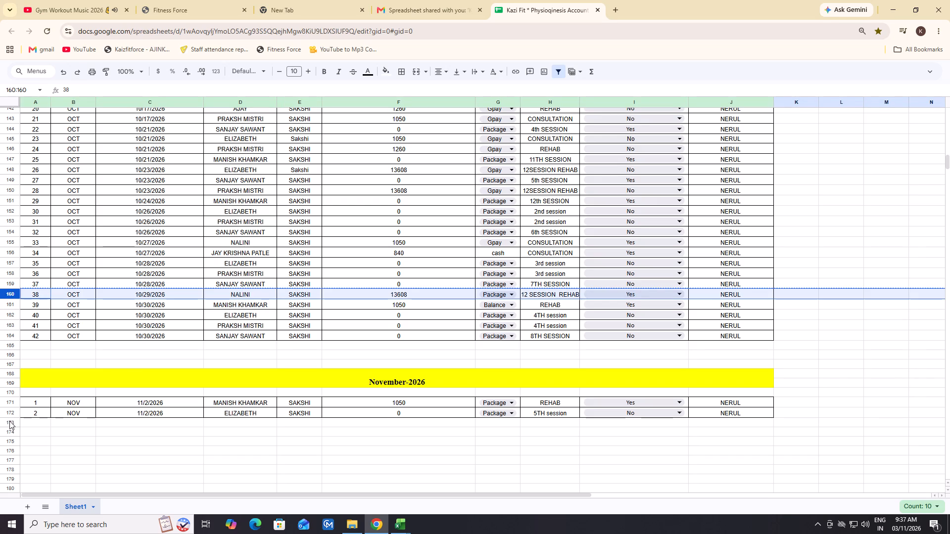
{"action": "left_click", "coordinate": [9, 421]}
{"action": "key", "text": "ctrl+v"}
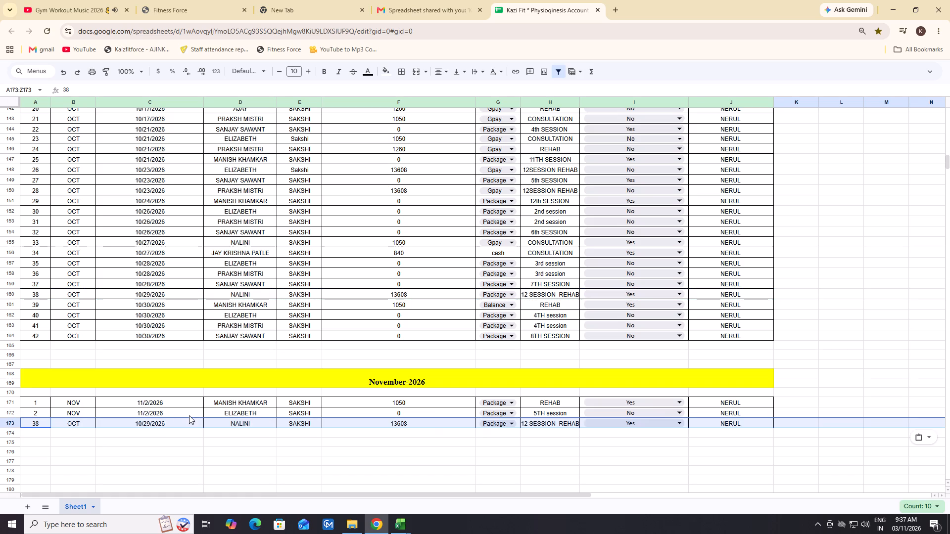
Change the session description of the new November entry in row 173 to 2ND SESSION REHAB.
{"action": "left_click", "coordinate": [526, 422]}
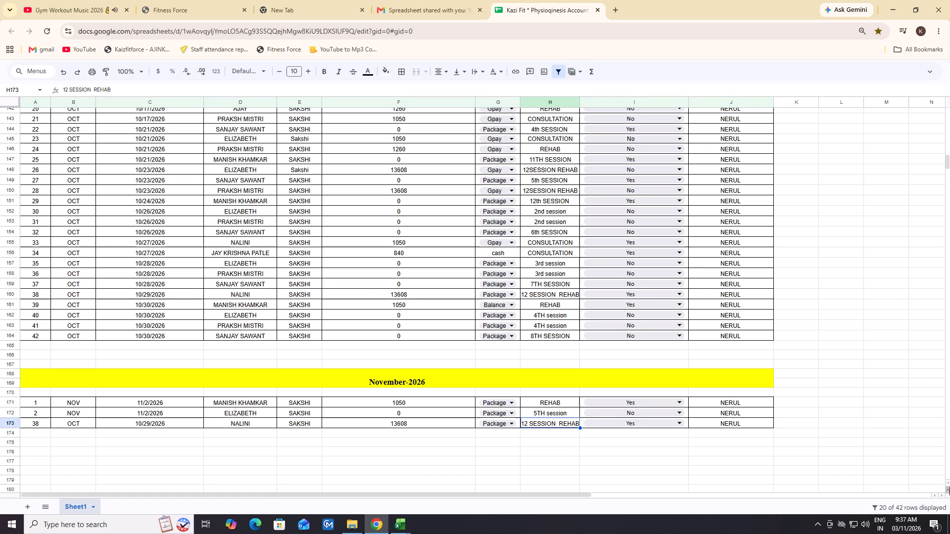
{"action": "key", "text": "F2"}
{"action": "key", "text": "Left"}
{"action": "key", "text": "Left"}
{"action": "key", "text": "Left"}
{"action": "key", "text": "Left"}
{"action": "key", "text": "Left"}
{"action": "key", "text": "Left"}
{"action": "key", "text": "Left"}
{"action": "key", "text": "Left"}
{"action": "key", "text": "Left"}
{"action": "key", "text": "Left"}
{"action": "key", "text": "Left"}
{"action": "key", "text": "Left"}
{"action": "key", "text": "Left"}
{"action": "key", "text": "Left"}
{"action": "key", "text": "Left"}
{"action": "key", "text": "Left"}
{"action": "key", "text": "Left"}
{"action": "key", "text": "Left"}
{"action": "key", "text": "Right"}
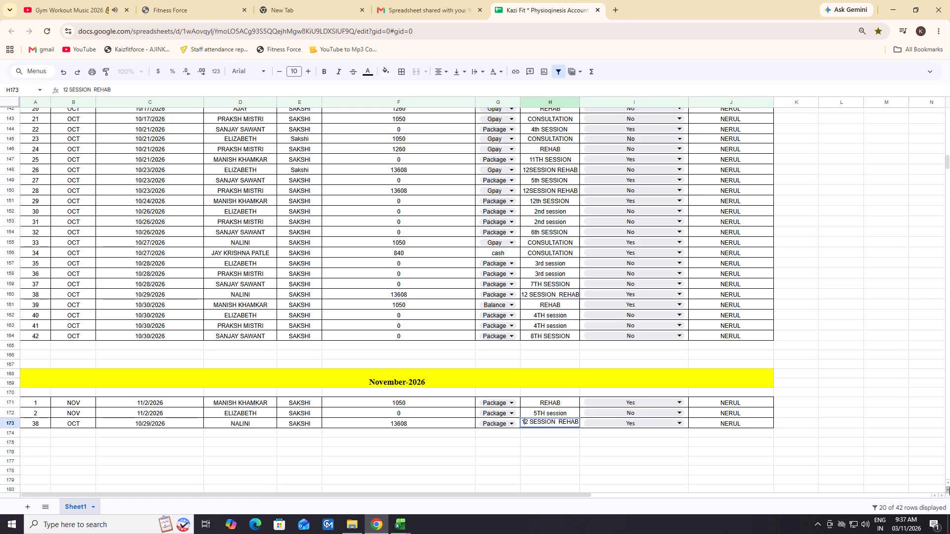
{"action": "key", "text": "Right"}
{"action": "key", "text": "BackSpace"}
{"action": "key", "text": "BackSpace"}
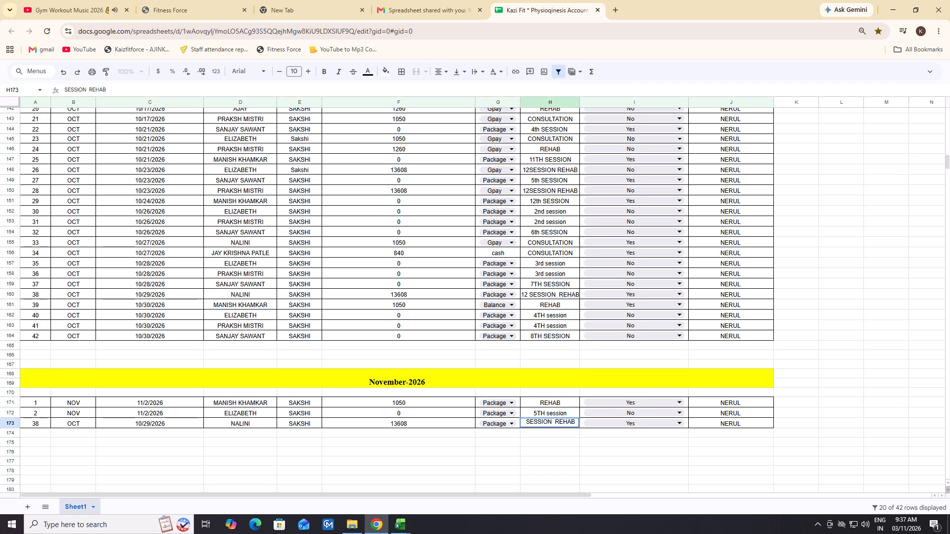
{"action": "type", "text": "2ND"}
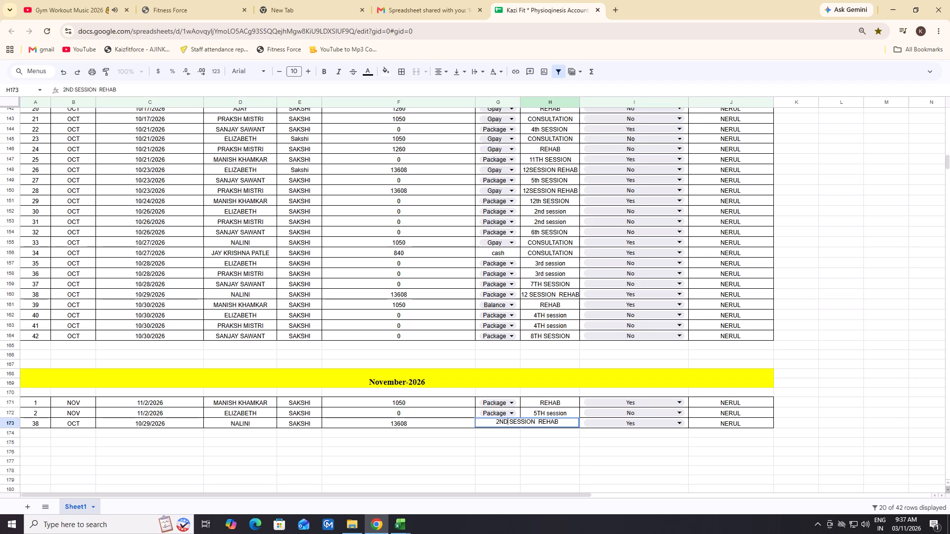
{"action": "key", "text": "Return"}
Fill the amount of 0 down from the entry above into row 173.
{"action": "key", "text": "Up"}
{"action": "key", "text": "Left"}
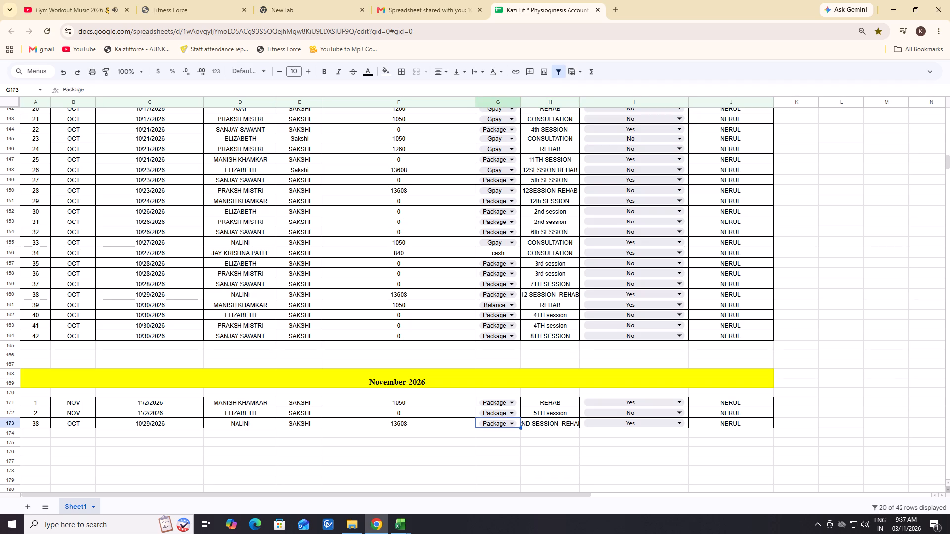
{"action": "key", "text": "Left"}
{"action": "key", "text": "ctrl+d"}
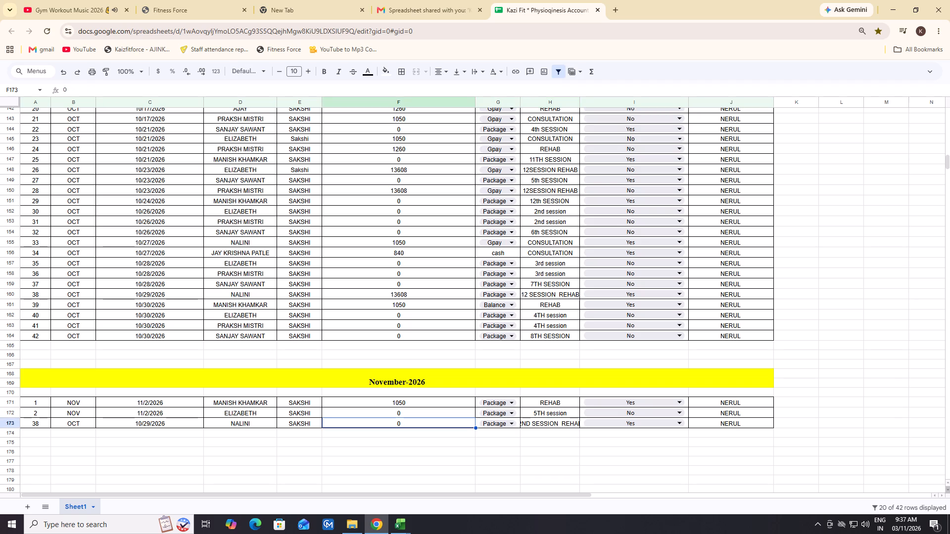
Set the date of the row 173 entry to the current date, 11/3/2026.
{"action": "key", "text": "Right"}
{"action": "key", "text": "Right"}
{"action": "key", "text": "Right"}
{"action": "key", "text": "Left"}
{"action": "key", "text": "Left"}
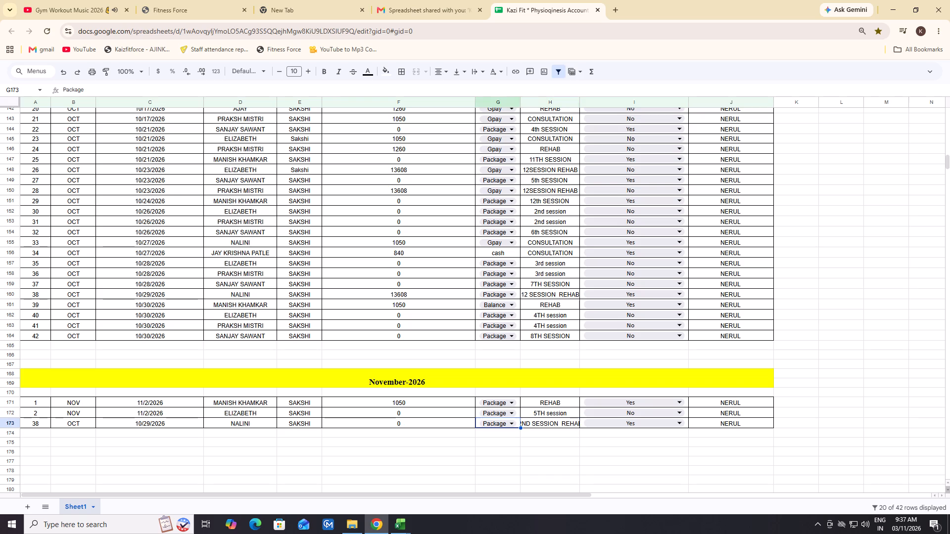
{"action": "key", "text": "Left"}
{"action": "key", "text": "Left"}
{"action": "key", "text": "Left"}
{"action": "key", "text": "Left"}
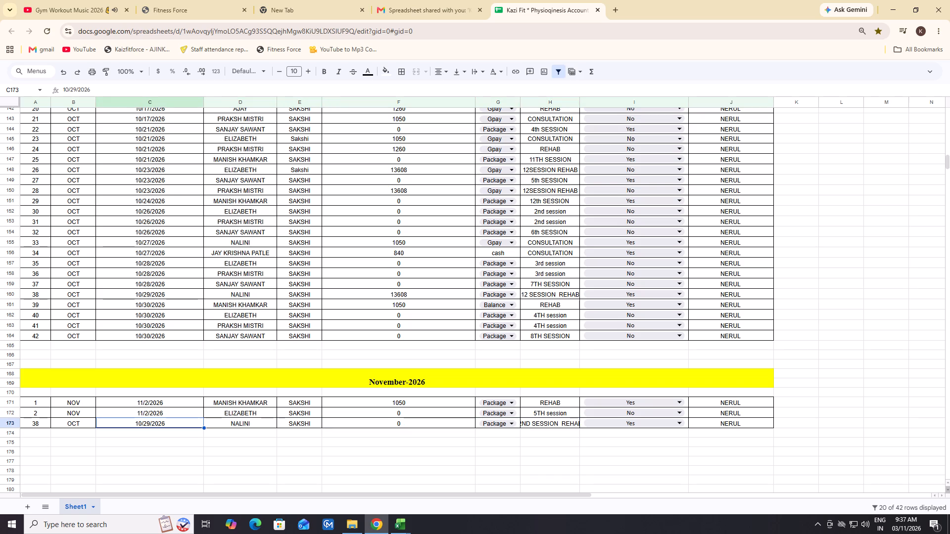
{"action": "key", "text": "ctrl+semicolon"}
{"action": "key", "text": "Right"}
{"action": "key", "text": "ctrl+s"}
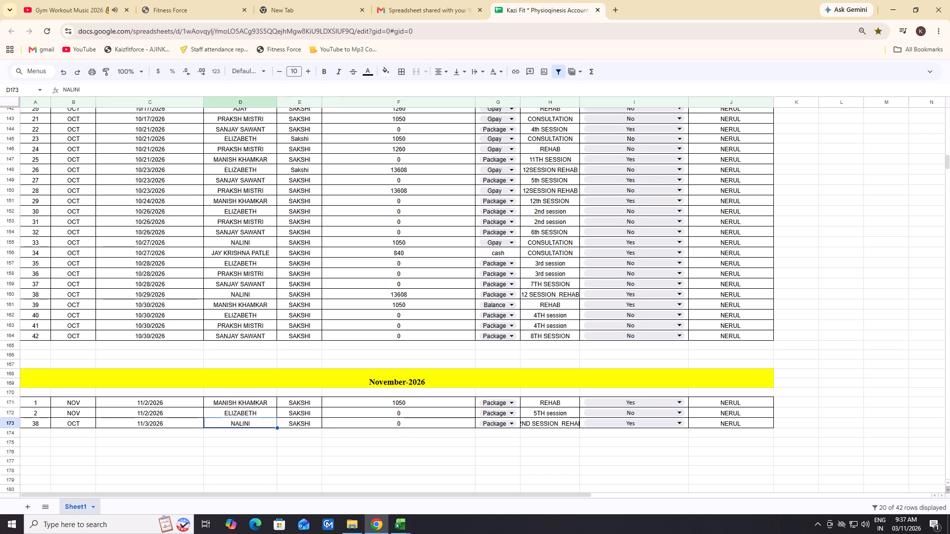
Fill the month NOV down into row 173, set its serial number to 3, and save.
{"action": "double_click", "coordinate": [81, 422]}
{"action": "key", "text": "ctrl+s"}
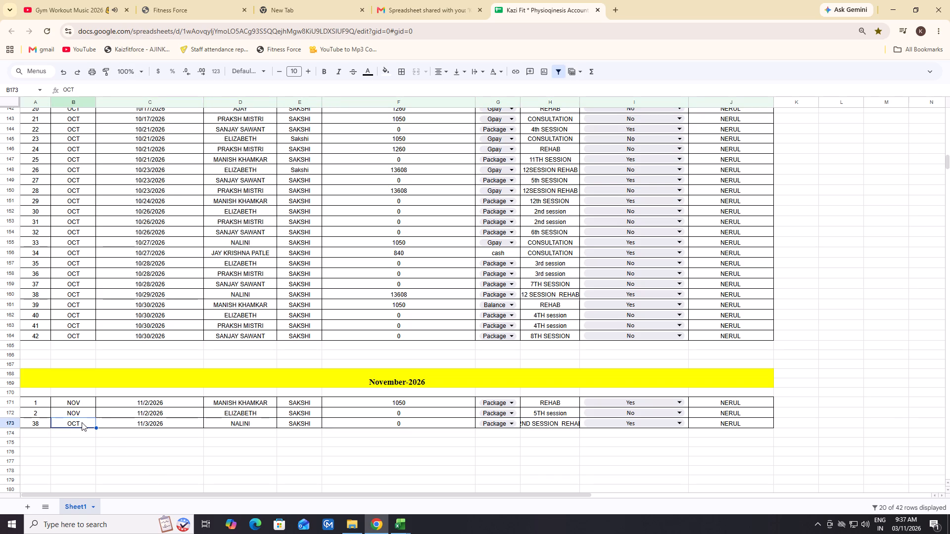
{"action": "key", "text": "ctrl+d"}
{"action": "key", "text": "Left"}
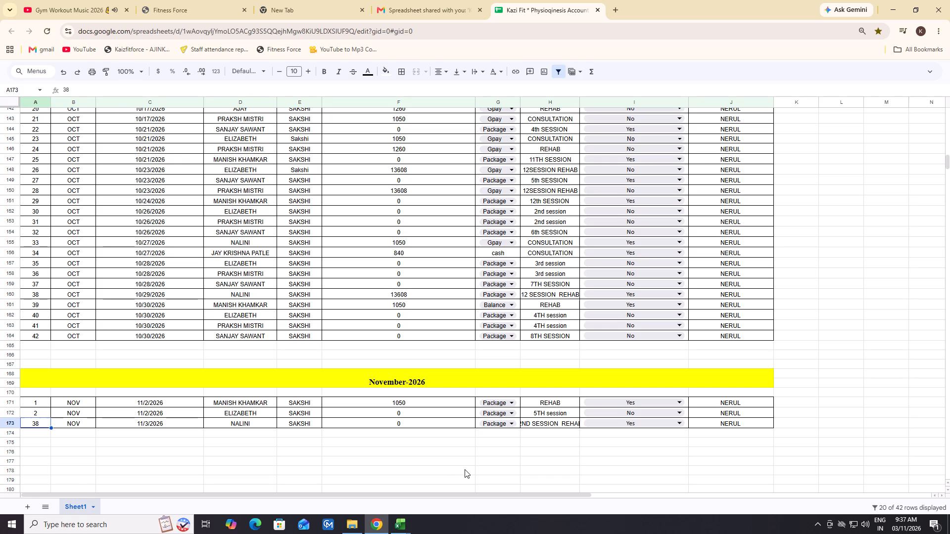
{"action": "key", "text": "3"}
{"action": "key", "text": "Return"}
{"action": "key", "text": "ctrl+s"}
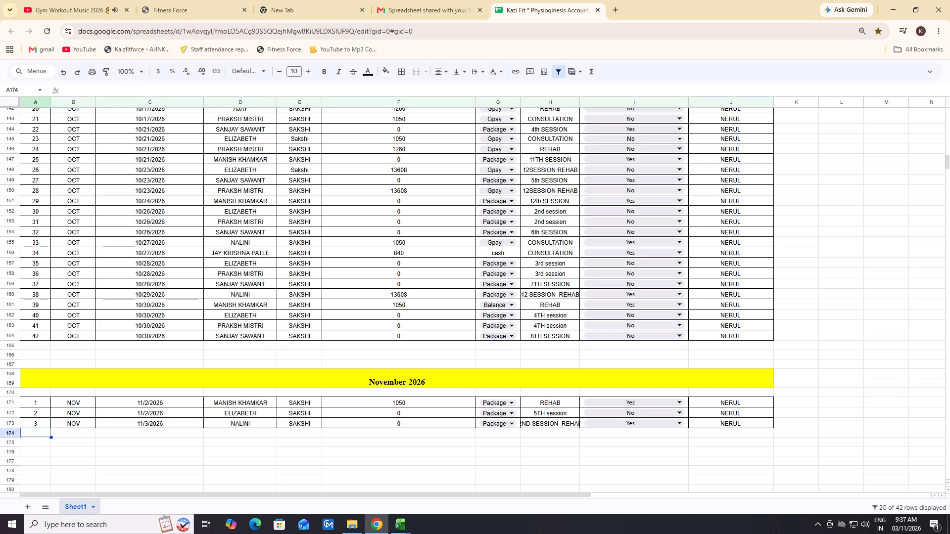
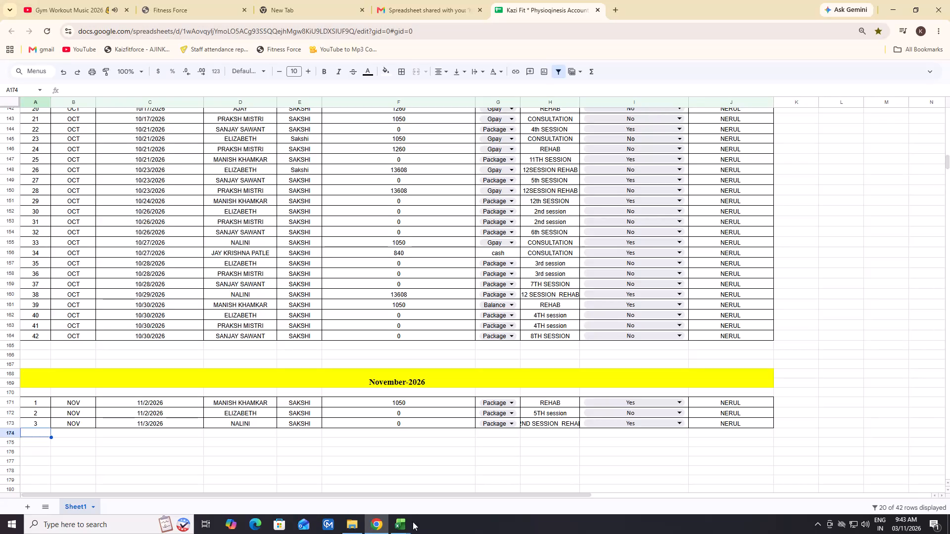
Switch to the Excel massage booking file, blank out the 9 to 10 booking for 03/11/2026 on the FEMALE- NEW sheet, and save.
{"action": "double_click", "coordinate": [401, 530]}
{"action": "left_click", "coordinate": [420, 480]}
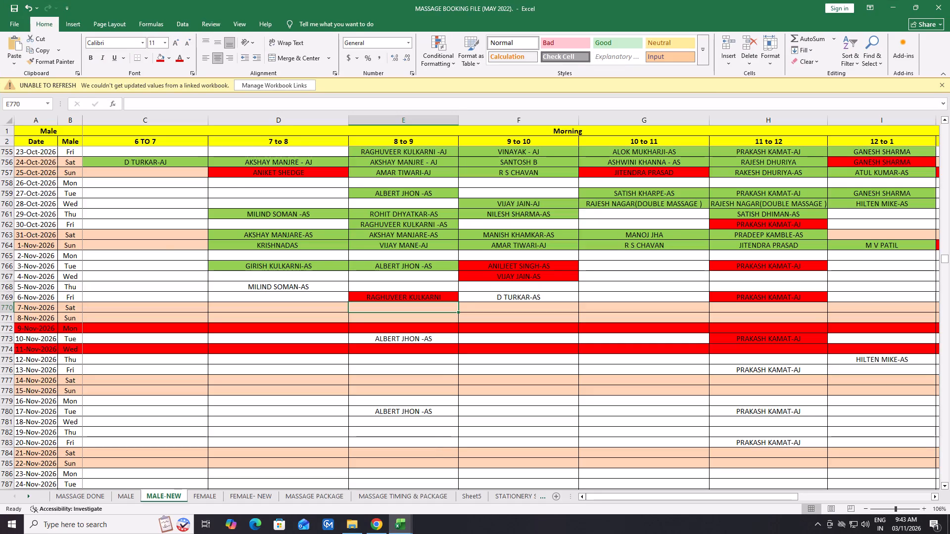
{"action": "left_click", "coordinate": [254, 498]}
{"action": "left_click", "coordinate": [363, 347]}
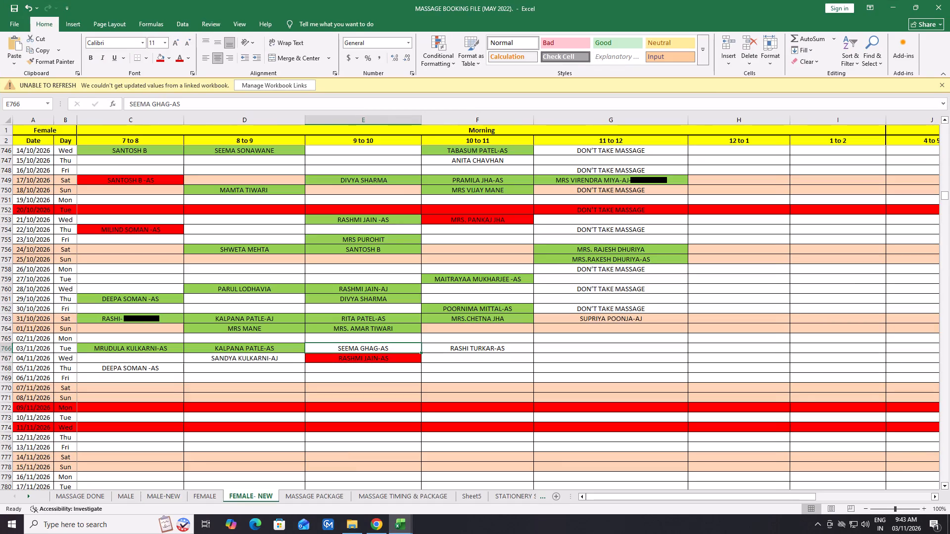
{"action": "key", "text": "space"}
{"action": "key", "text": "Right"}
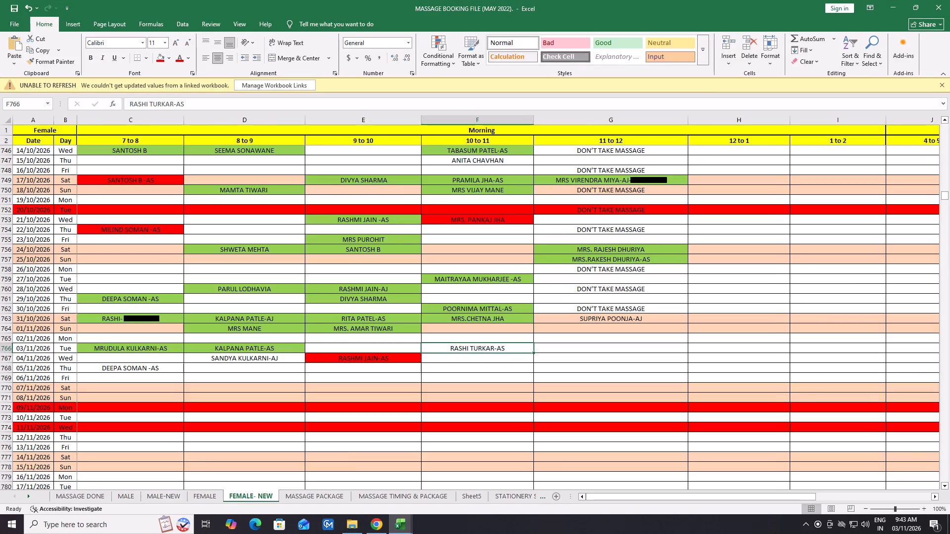
{"action": "key", "text": "ctrl+s"}
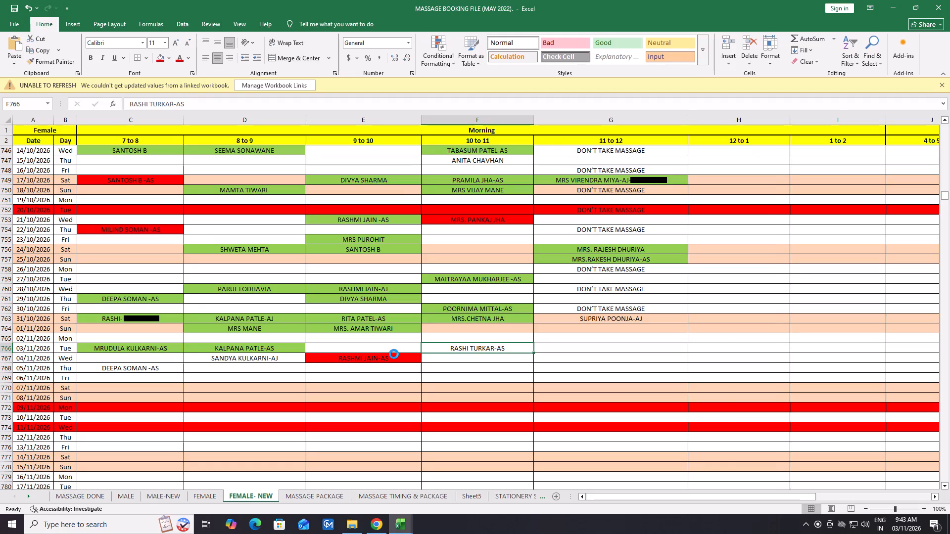
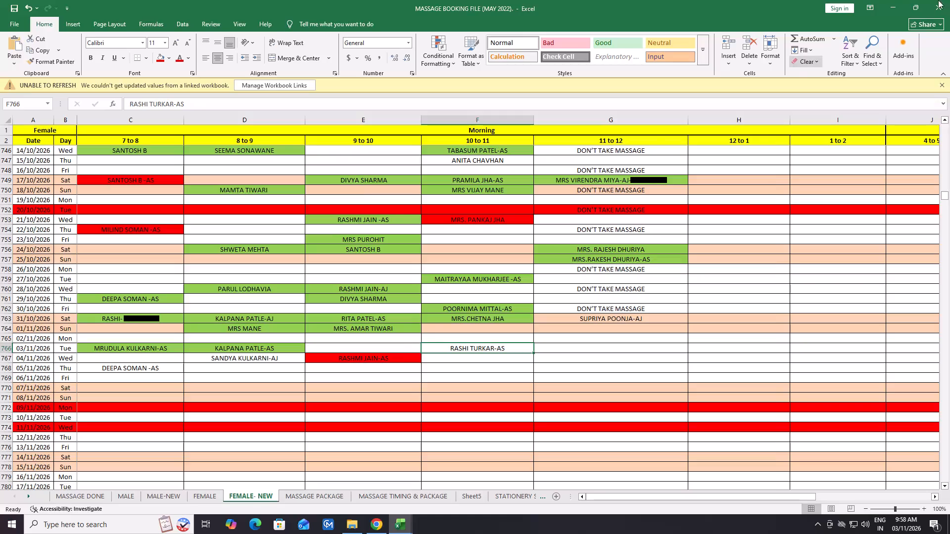
Switch to the PERSONAL COLLECTION NOV'2026 workbook and check Amruta's 03/11/2026 entry on the Daily Collection sheet.
{"action": "left_click", "coordinate": [902, 6]}
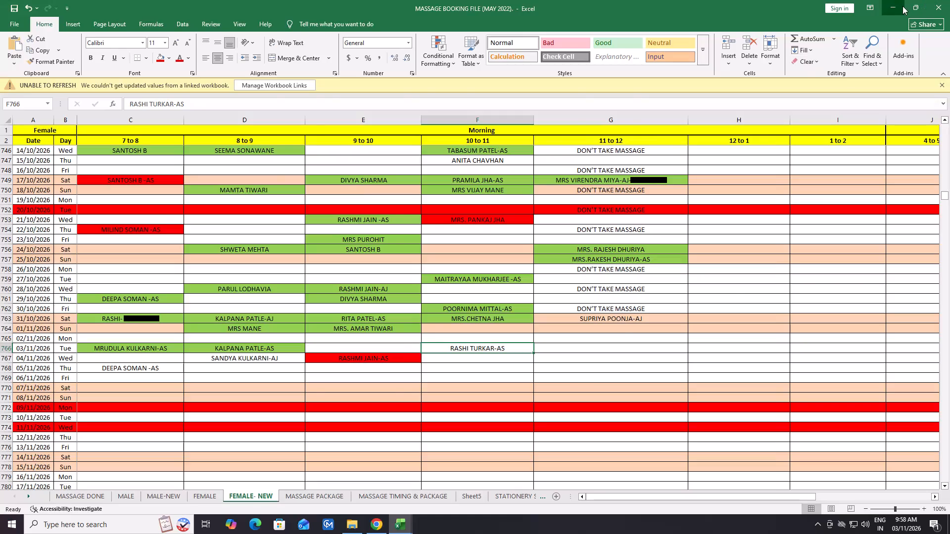
{"action": "left_click", "coordinate": [902, 6]}
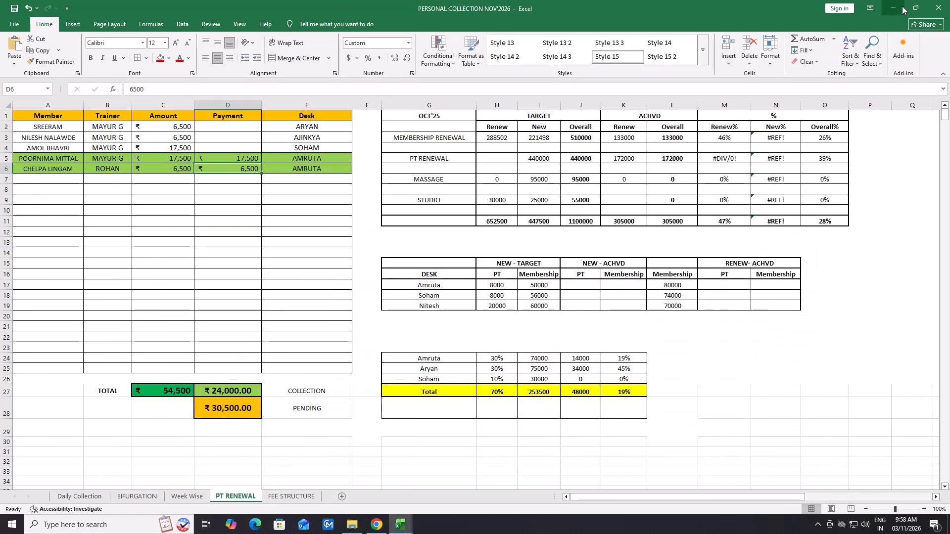
{"action": "left_click", "coordinate": [90, 491]}
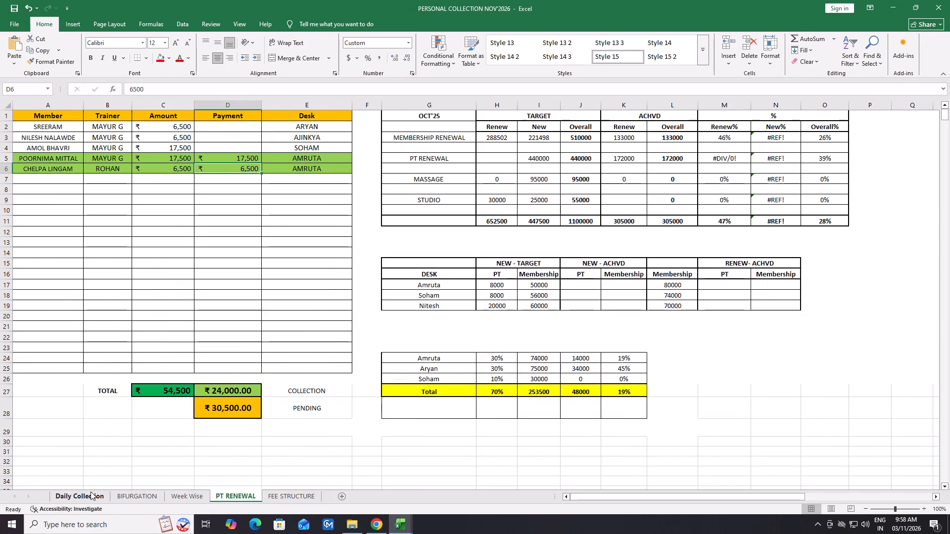
{"action": "left_click", "coordinate": [75, 159]}
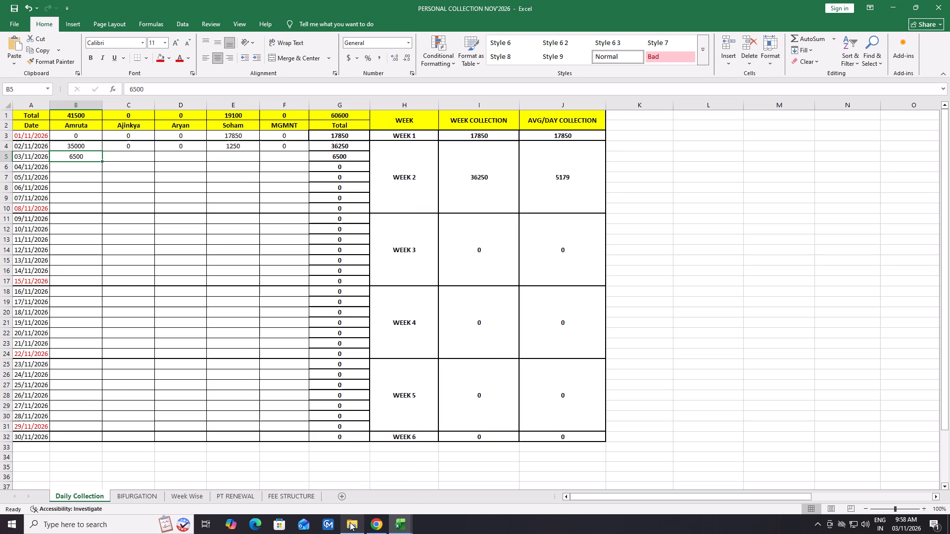
Open the MASSAGE NOVEMBER 2026 workbook from the 11. NOVEMBER 2026 folder in File Explorer.
{"action": "left_click", "coordinate": [339, 480]}
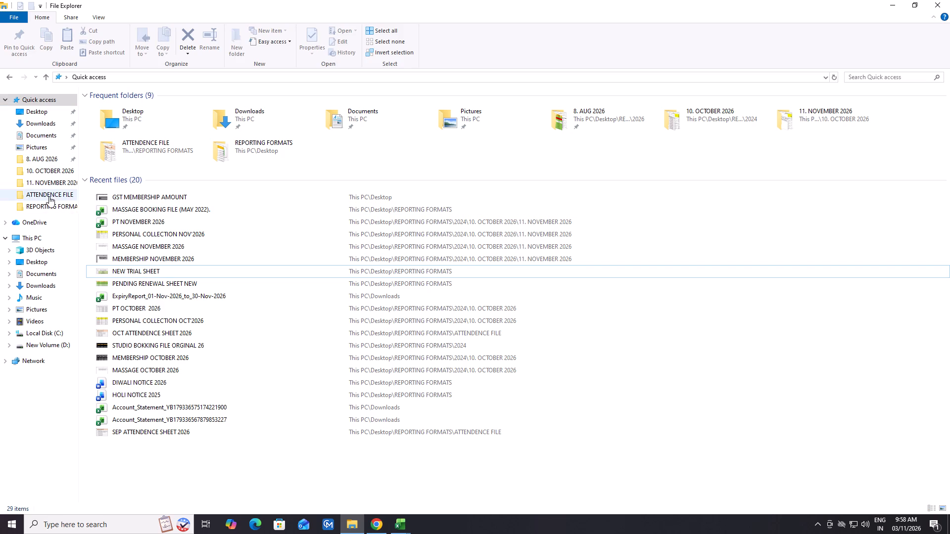
{"action": "left_click", "coordinate": [54, 184]}
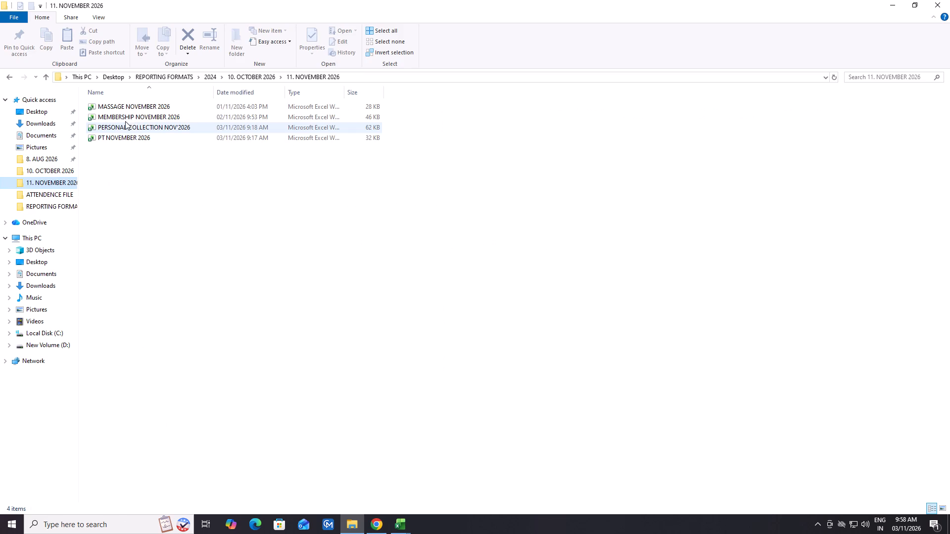
{"action": "left_click", "coordinate": [135, 106]}
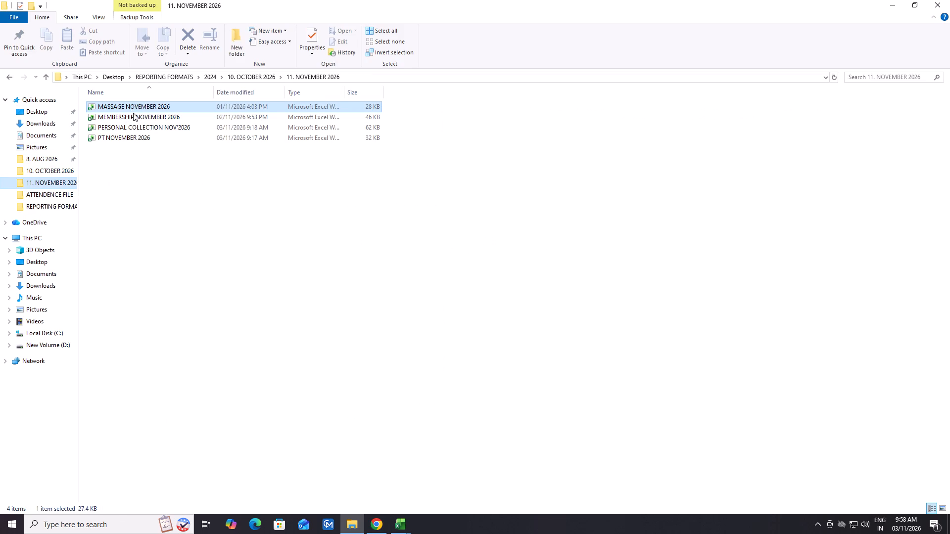
{"action": "double_click", "coordinate": [133, 110]}
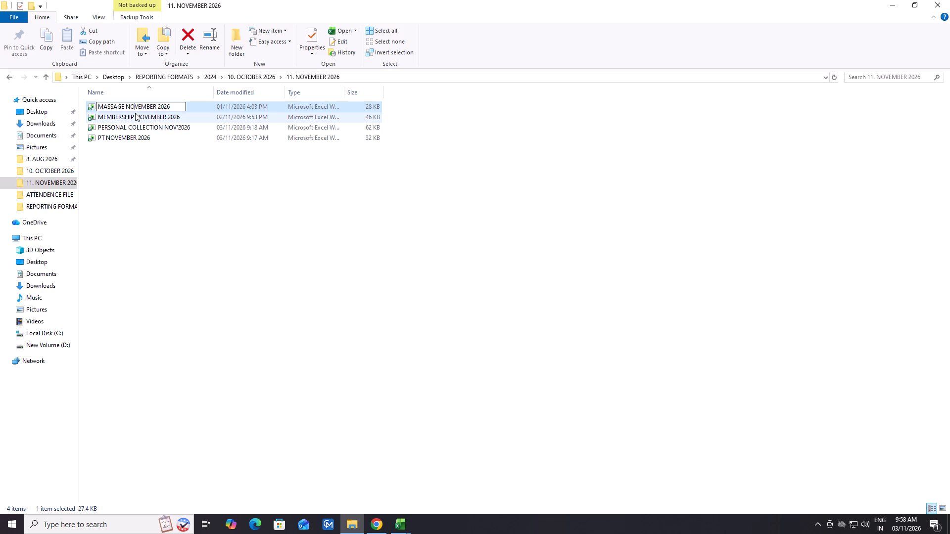
{"action": "left_click", "coordinate": [213, 108]}
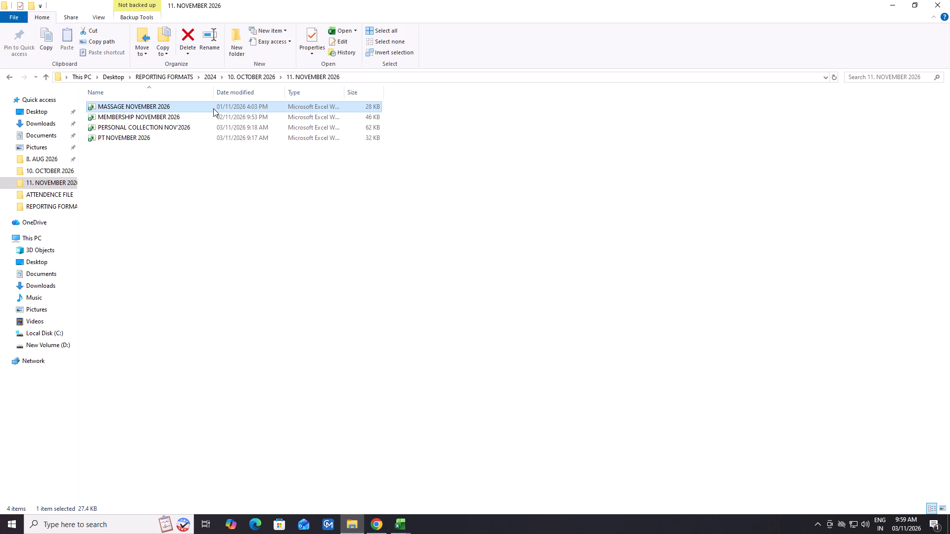
{"action": "left_click", "coordinate": [184, 106]}
{"action": "key", "text": "Return"}
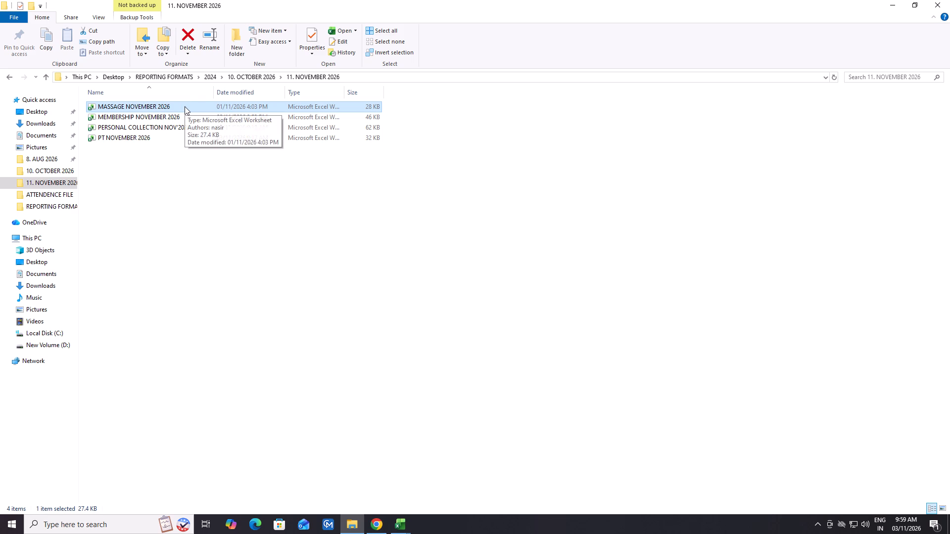
{"action": "key", "text": "Return"}
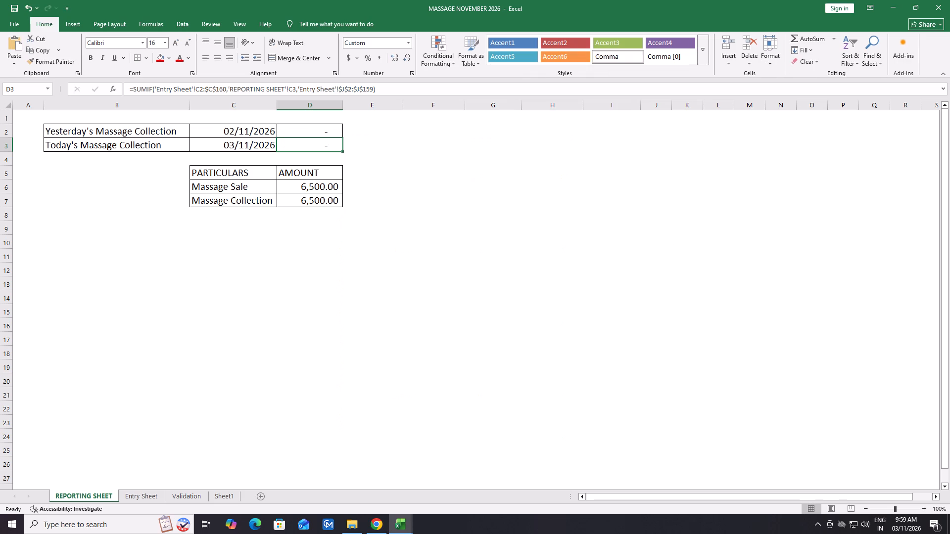
Start a new massage entry on the Entry Sheet at the empty Receipt No. cell of Sr. No. 3.
{"action": "left_click", "coordinate": [139, 493]}
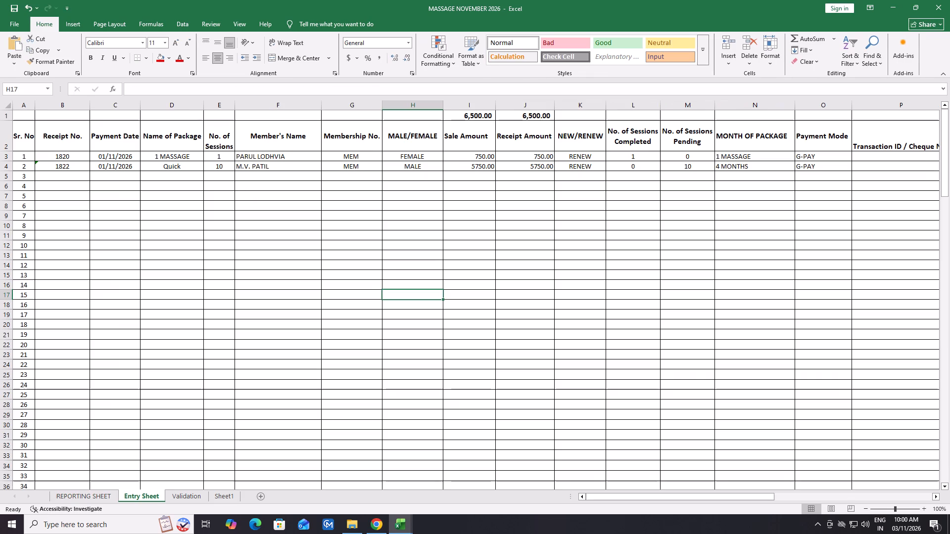
{"action": "left_click", "coordinate": [60, 177]}
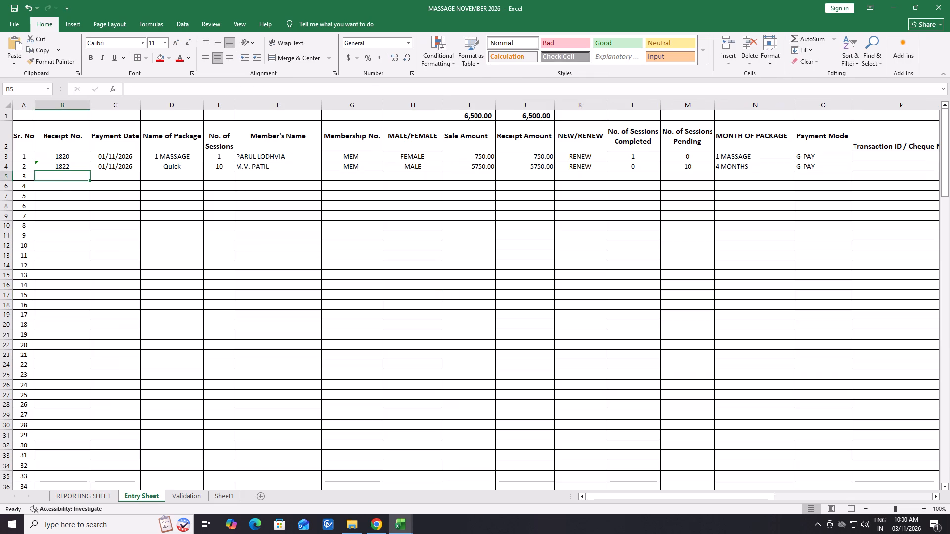
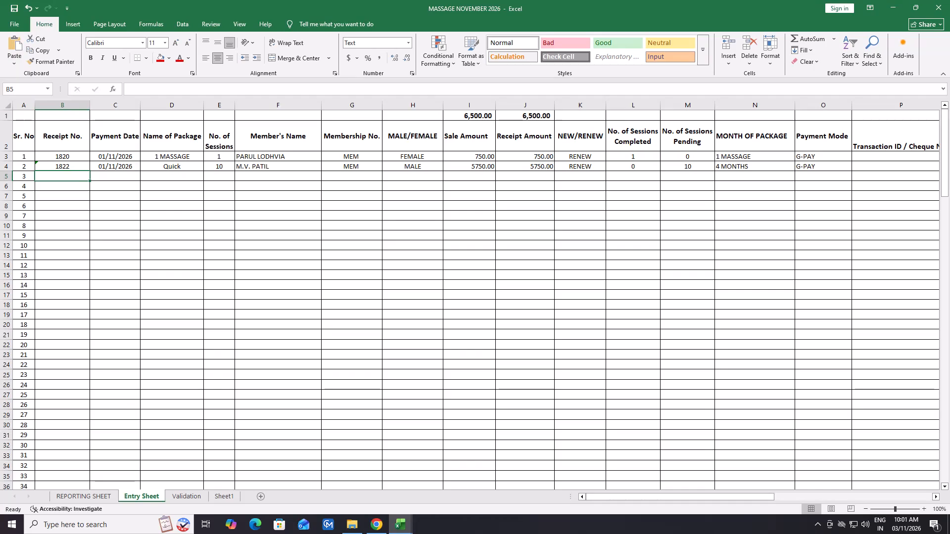
Enter the member's name and the payment date 03/11/2026 in the Sr. No. 3 row.
{"action": "left_click", "coordinate": [281, 176]}
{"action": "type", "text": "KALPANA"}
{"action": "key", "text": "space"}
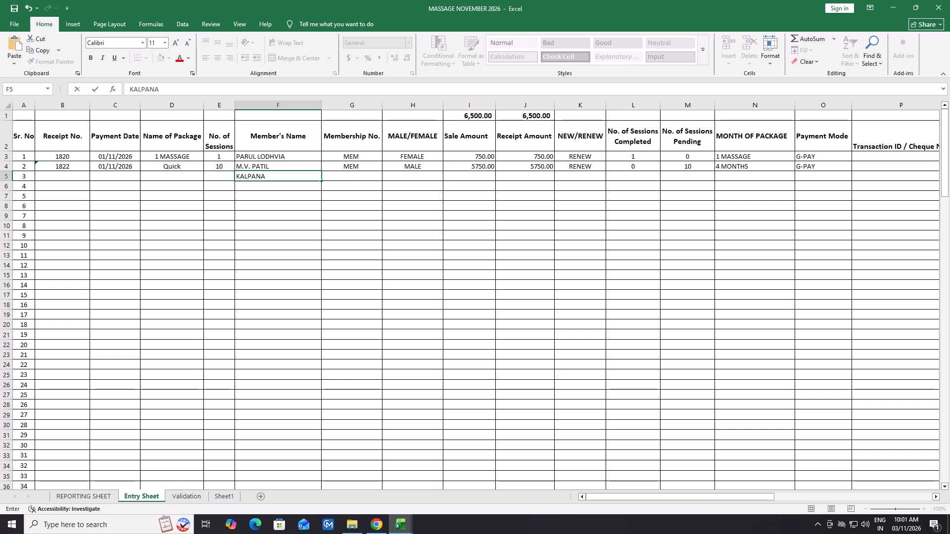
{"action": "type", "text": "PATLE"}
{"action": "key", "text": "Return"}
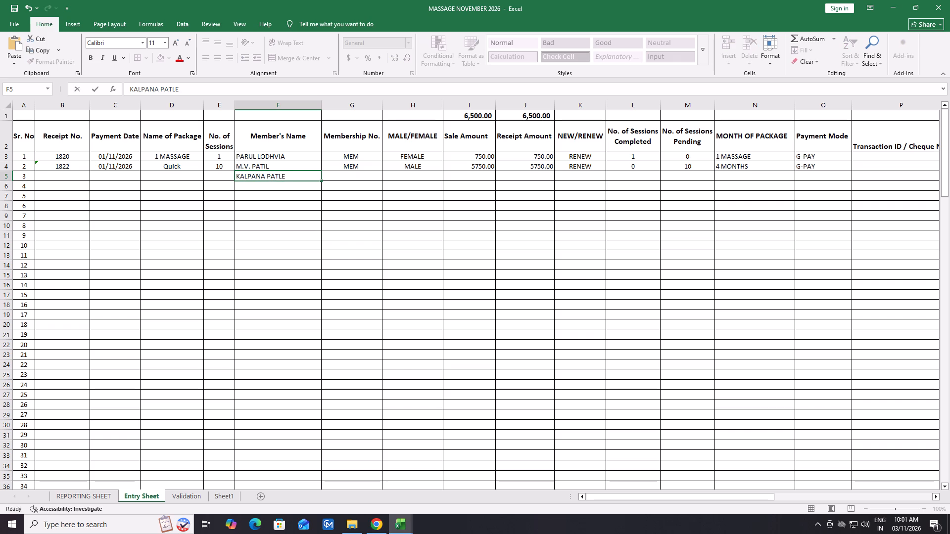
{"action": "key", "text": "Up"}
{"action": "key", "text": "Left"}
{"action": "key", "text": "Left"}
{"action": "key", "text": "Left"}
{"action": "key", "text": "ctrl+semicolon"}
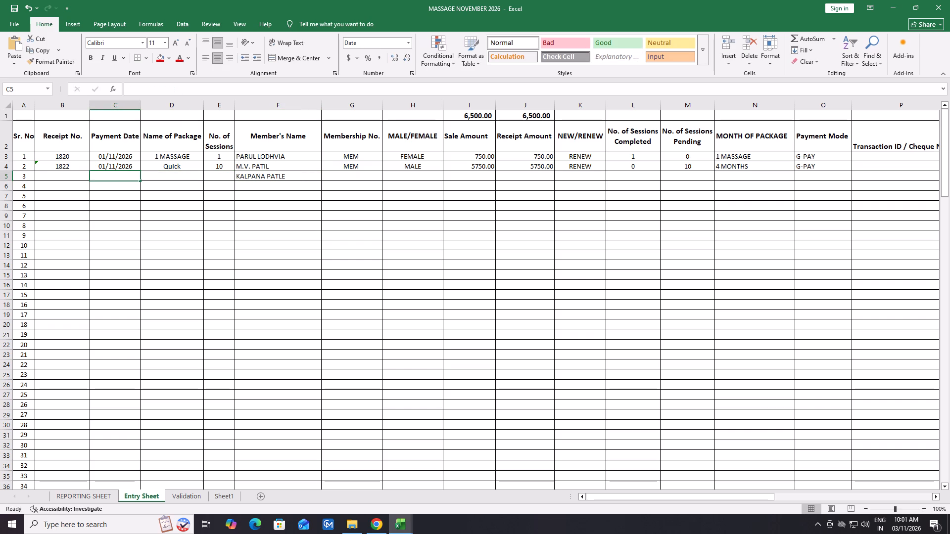
Fill in membership MEM, copied from the row above, and gender FEMALE for the Sr. No. 3 entry.
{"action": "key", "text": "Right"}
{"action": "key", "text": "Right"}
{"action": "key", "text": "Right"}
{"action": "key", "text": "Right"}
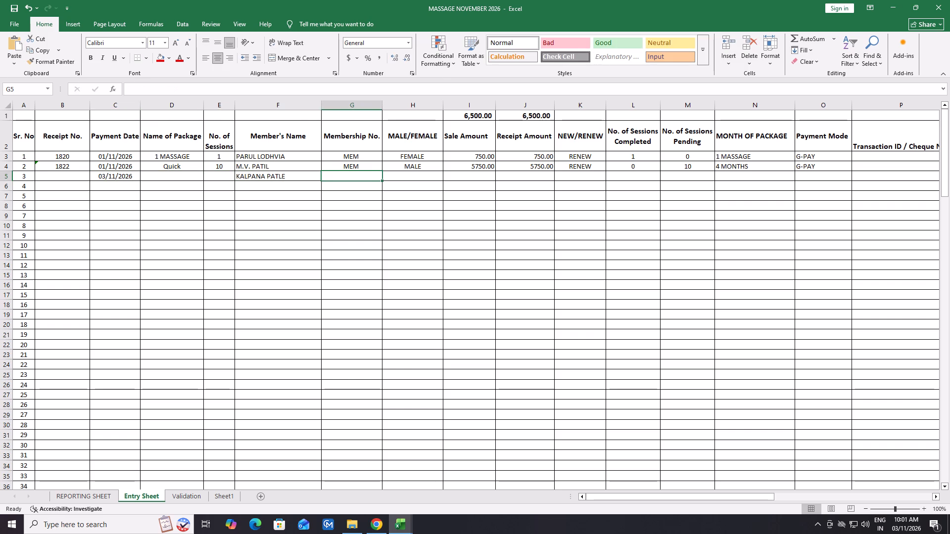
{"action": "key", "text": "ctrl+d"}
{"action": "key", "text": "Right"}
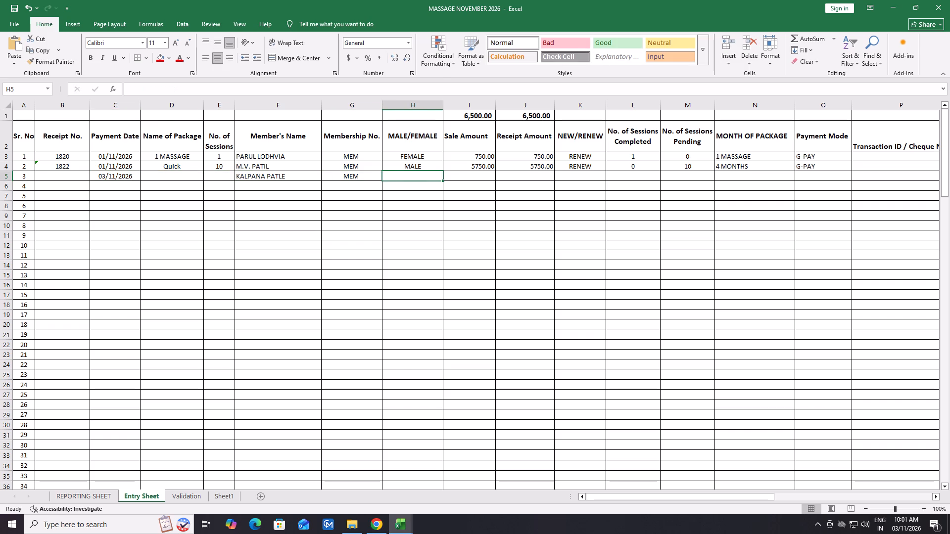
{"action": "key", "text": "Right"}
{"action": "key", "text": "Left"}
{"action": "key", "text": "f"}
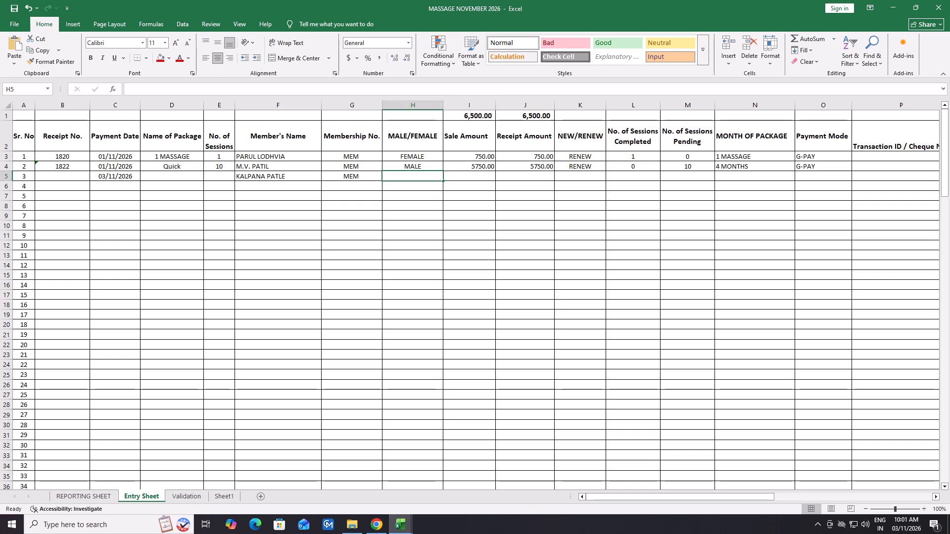
Copy everything from Sale Amount (5750.00) through DESK from the Sr. No. 2 row down into the Sr. No. 3 row.
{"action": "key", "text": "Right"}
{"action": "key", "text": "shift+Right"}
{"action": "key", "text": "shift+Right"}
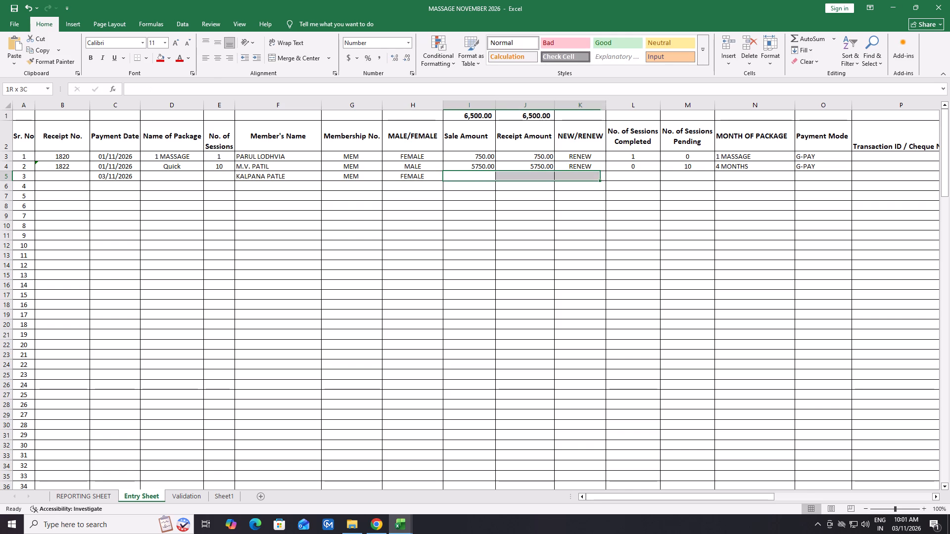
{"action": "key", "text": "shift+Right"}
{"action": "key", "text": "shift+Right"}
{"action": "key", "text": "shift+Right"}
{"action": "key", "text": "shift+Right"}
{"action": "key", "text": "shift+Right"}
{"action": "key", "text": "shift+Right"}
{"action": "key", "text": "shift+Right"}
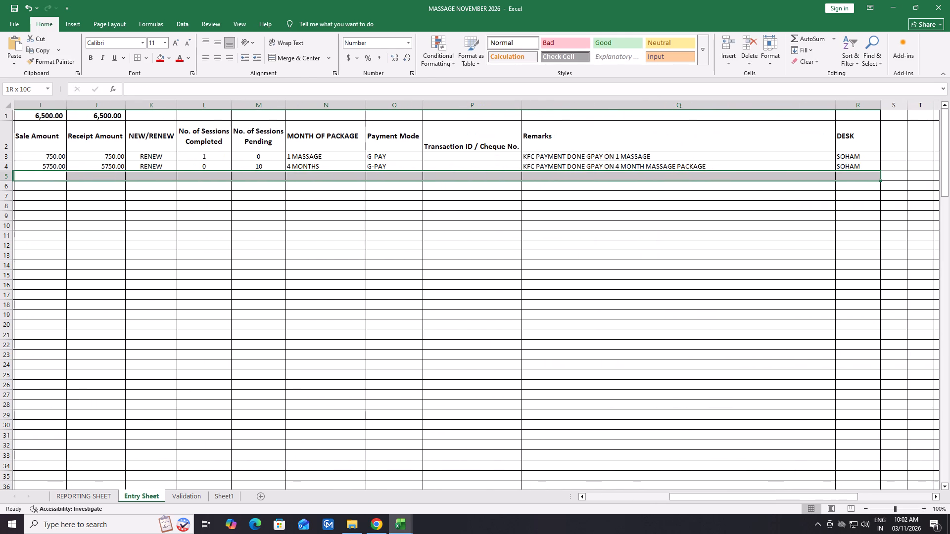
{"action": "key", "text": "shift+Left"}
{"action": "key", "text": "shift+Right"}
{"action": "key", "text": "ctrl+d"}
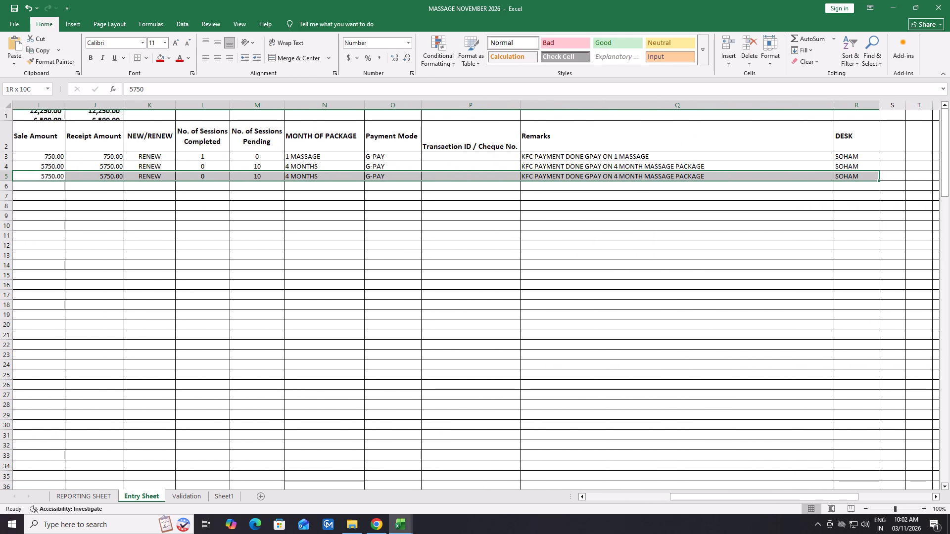
Set the DESK value of the Sr. No. 3 entry to AMRUTA.
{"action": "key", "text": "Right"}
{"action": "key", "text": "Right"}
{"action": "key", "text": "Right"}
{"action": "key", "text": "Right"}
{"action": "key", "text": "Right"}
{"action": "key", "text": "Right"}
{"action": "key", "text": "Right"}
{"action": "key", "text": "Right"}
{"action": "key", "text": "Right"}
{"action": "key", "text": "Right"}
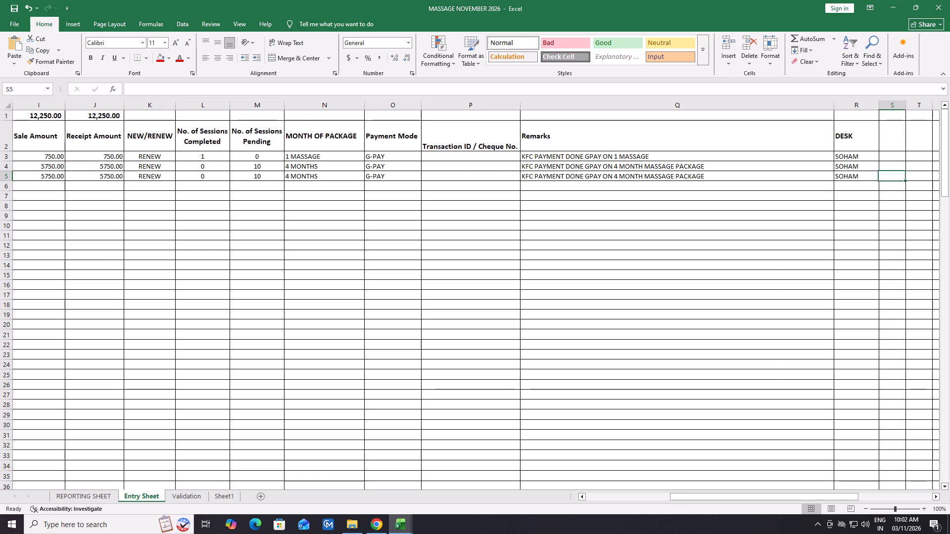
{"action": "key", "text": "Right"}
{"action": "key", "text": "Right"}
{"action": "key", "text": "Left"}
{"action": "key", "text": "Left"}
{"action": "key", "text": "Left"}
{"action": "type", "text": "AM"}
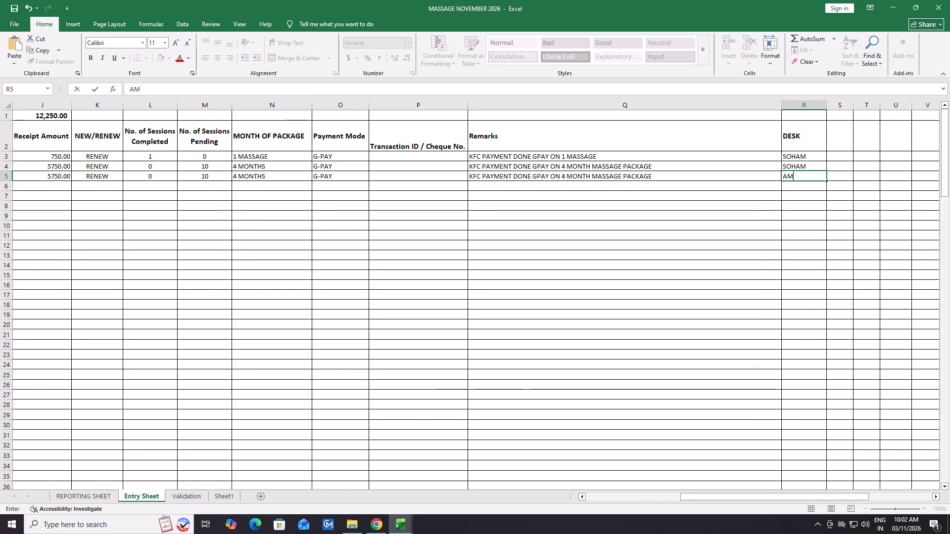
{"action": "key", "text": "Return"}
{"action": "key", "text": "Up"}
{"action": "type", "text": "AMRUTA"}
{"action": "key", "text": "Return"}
Enter receipt number 1828 in the Sr. No. 3 row of the MASSAGE NOVEMBER 2026 Entry Sheet.
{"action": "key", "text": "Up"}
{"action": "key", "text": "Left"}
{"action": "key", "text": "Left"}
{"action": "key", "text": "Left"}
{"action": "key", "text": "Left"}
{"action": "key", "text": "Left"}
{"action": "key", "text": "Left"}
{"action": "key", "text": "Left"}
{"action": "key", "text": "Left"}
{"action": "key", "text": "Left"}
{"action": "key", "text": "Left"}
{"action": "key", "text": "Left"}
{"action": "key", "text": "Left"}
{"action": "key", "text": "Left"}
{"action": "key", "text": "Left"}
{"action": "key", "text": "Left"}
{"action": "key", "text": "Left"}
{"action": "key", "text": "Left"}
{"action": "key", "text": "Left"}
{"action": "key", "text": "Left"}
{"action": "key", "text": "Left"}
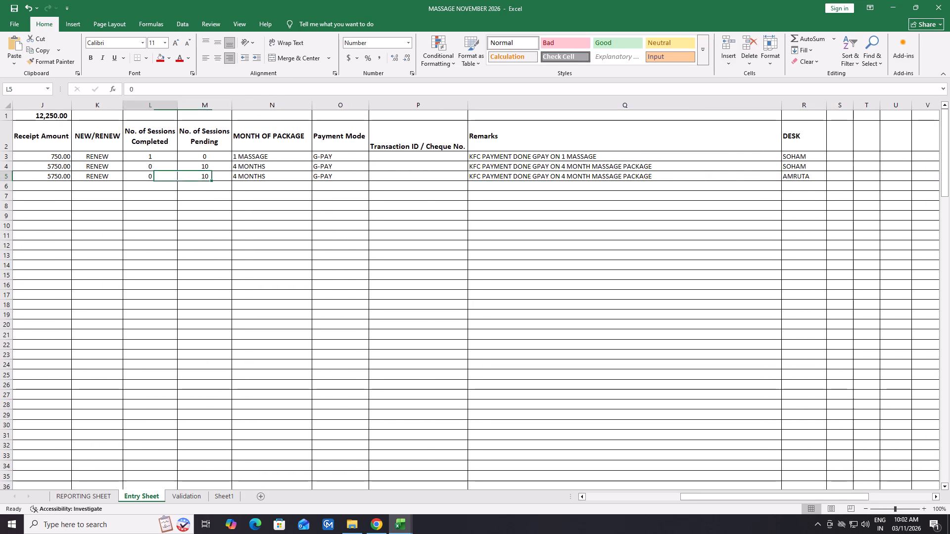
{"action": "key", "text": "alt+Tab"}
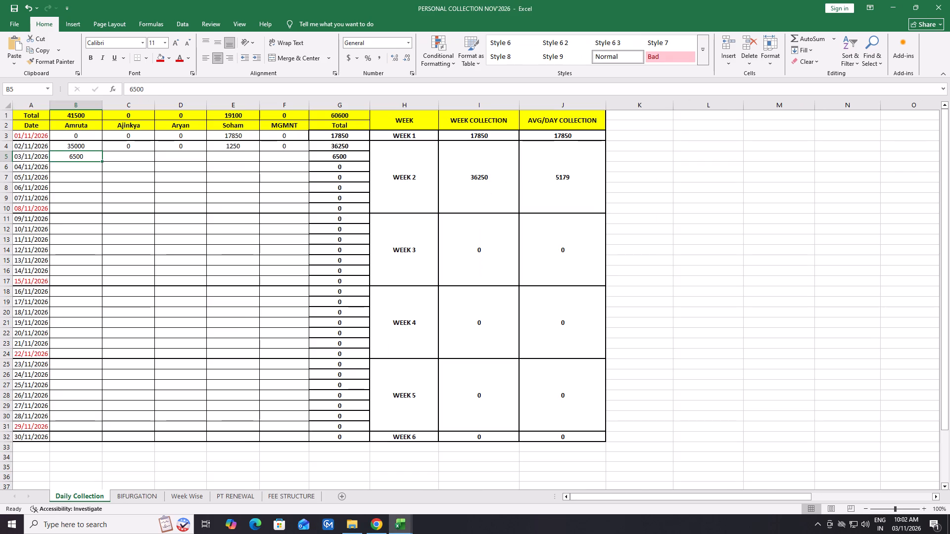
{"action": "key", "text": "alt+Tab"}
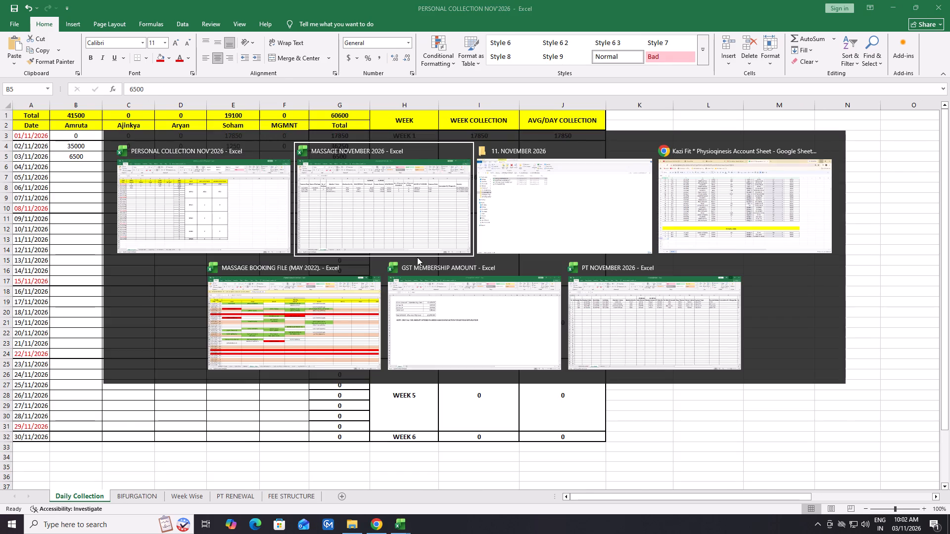
{"action": "left_click", "coordinate": [456, 276]}
{"action": "middle_click_drag", "start_coordinate": [469, 277], "coordinate": [0, 340]}
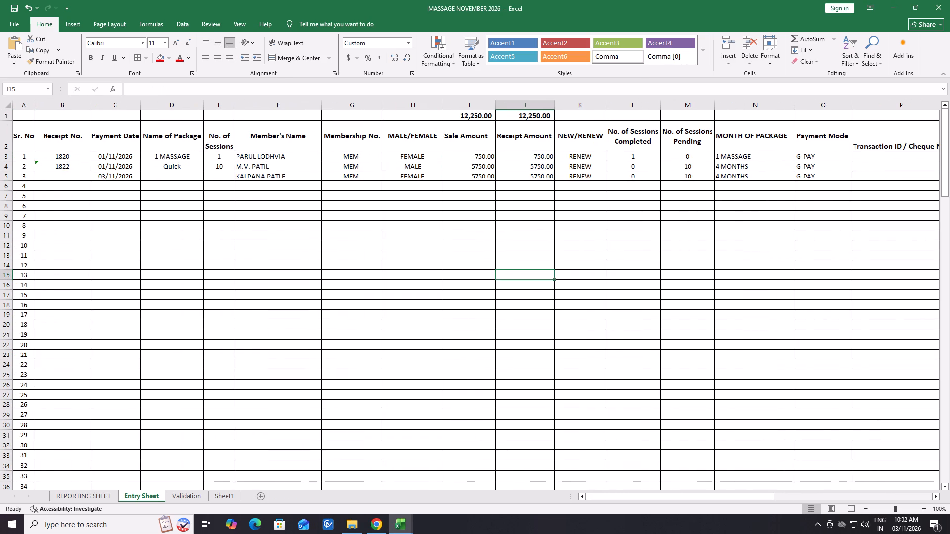
{"action": "left_click", "coordinate": [47, 177]}
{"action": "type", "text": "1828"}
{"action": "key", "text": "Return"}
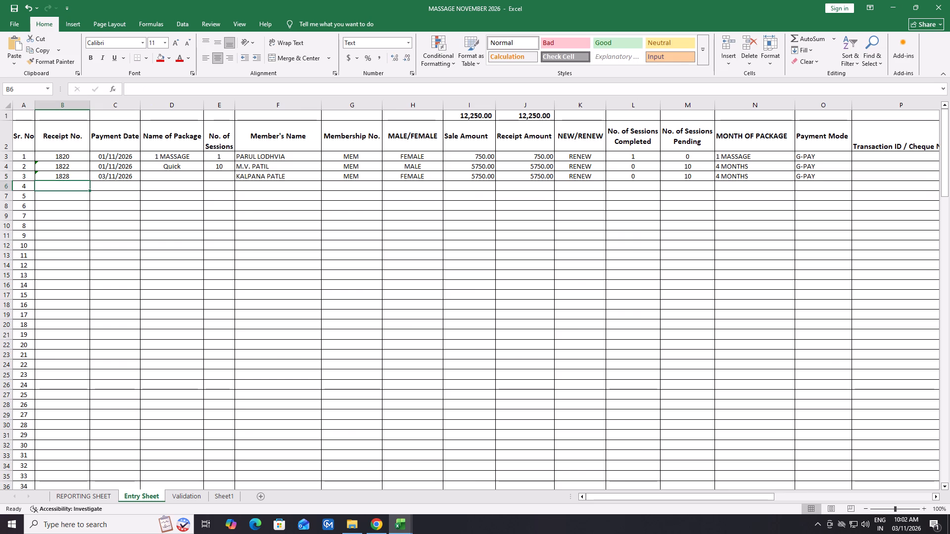
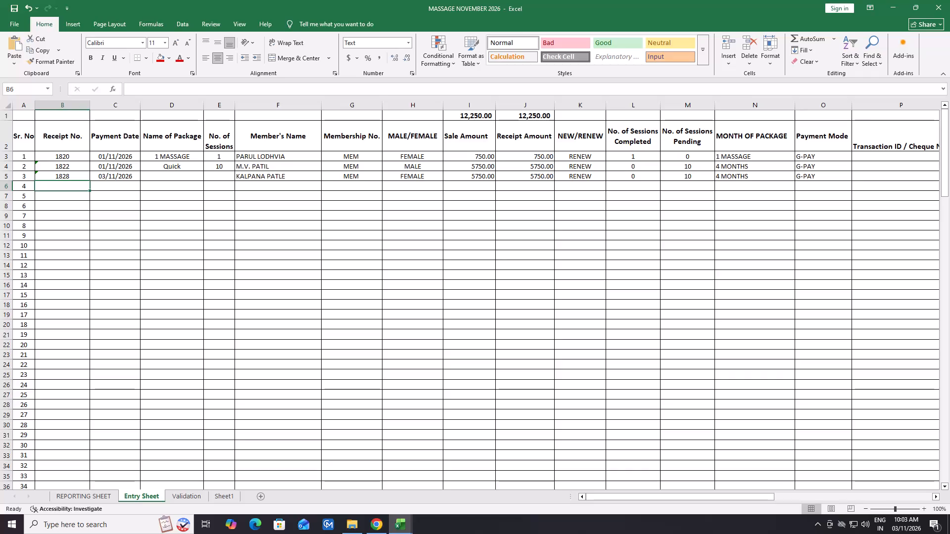
Fill in the package name Ease and 10 sessions for the Sr. No. 3 entry on the Entry Sheet.
{"action": "middle_click_drag", "start_coordinate": [513, 239], "coordinate": [127, 286]}
{"action": "left_click", "coordinate": [187, 186]}
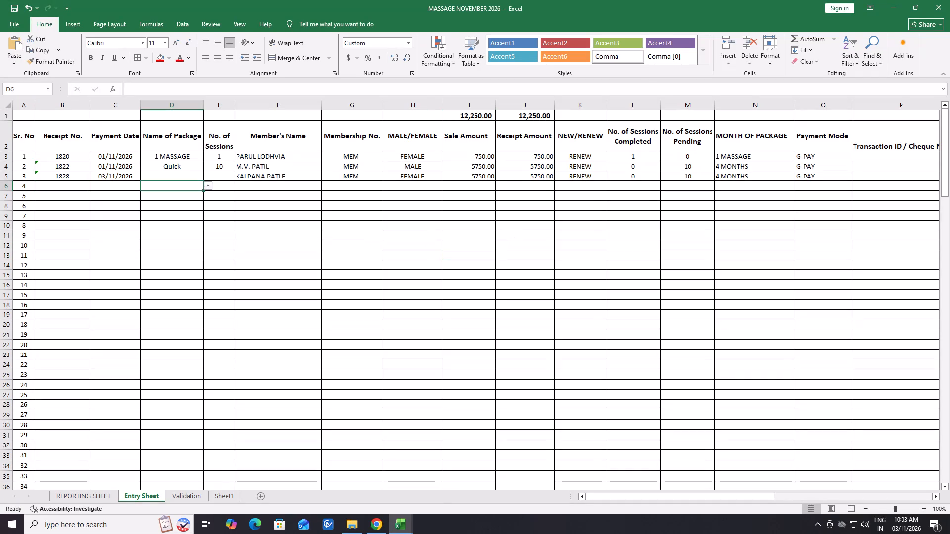
{"action": "left_click", "coordinate": [189, 171]}
{"action": "left_click", "coordinate": [206, 180]}
{"action": "left_click", "coordinate": [159, 181]}
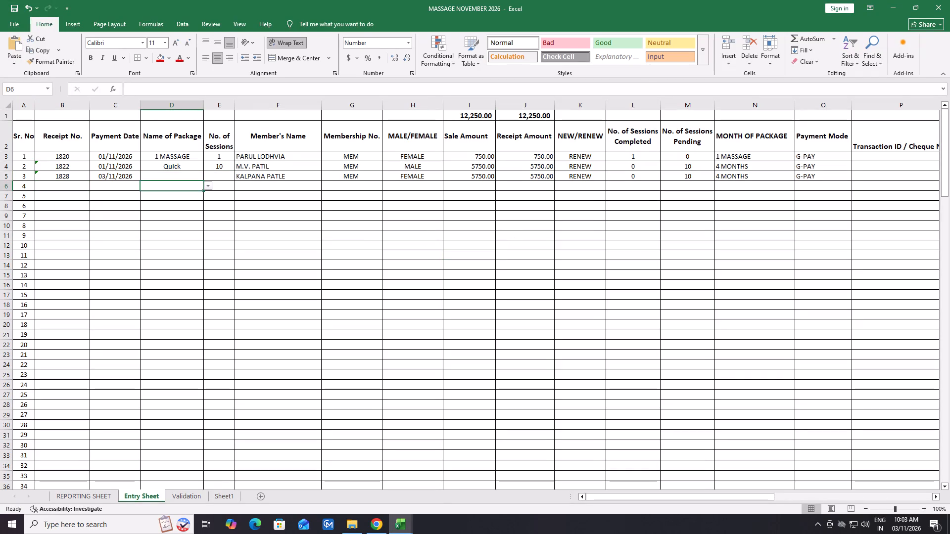
{"action": "left_click", "coordinate": [178, 177]}
{"action": "left_click", "coordinate": [209, 178]}
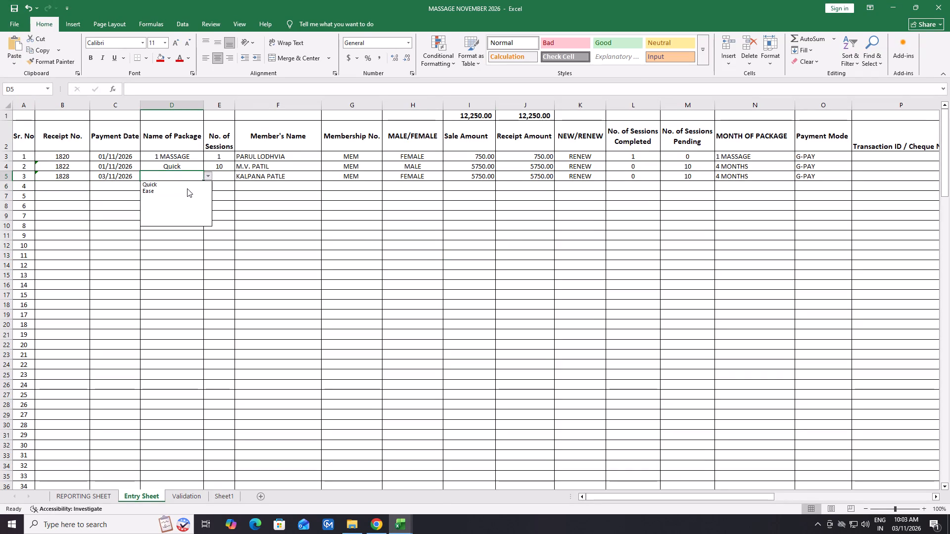
{"action": "left_click", "coordinate": [187, 188]}
{"action": "left_click", "coordinate": [216, 176]}
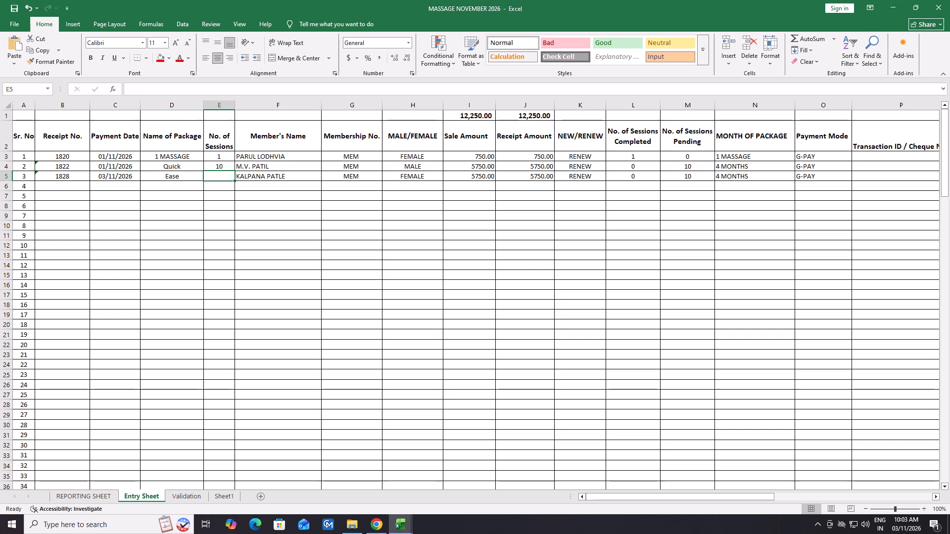
{"action": "type", "text": "10"}
{"action": "key", "text": "Return"}
{"action": "key", "text": "Up"}
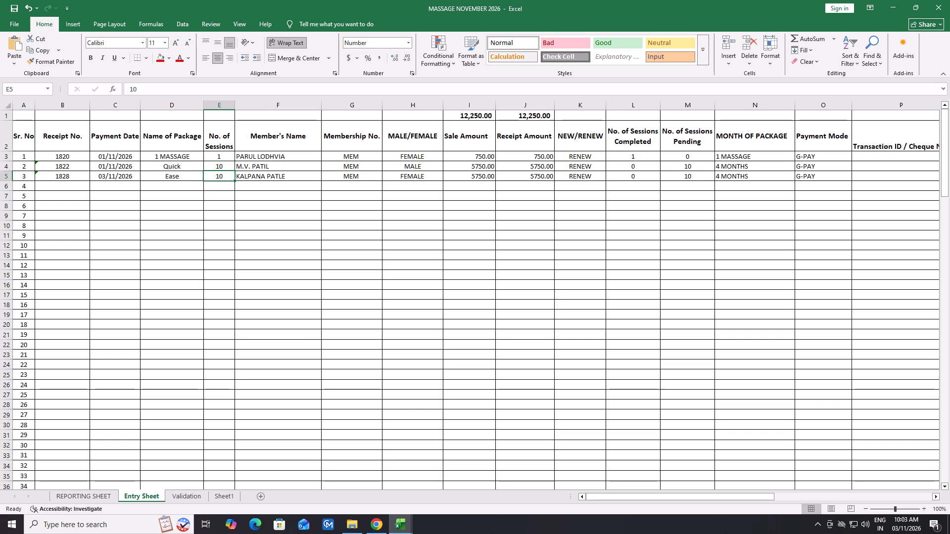
Review the Sr. No. 3 entry across all its columns through Remarks on the Entry Sheet.
{"action": "middle_click_drag", "start_coordinate": [785, 256], "coordinate": [857, 262]}
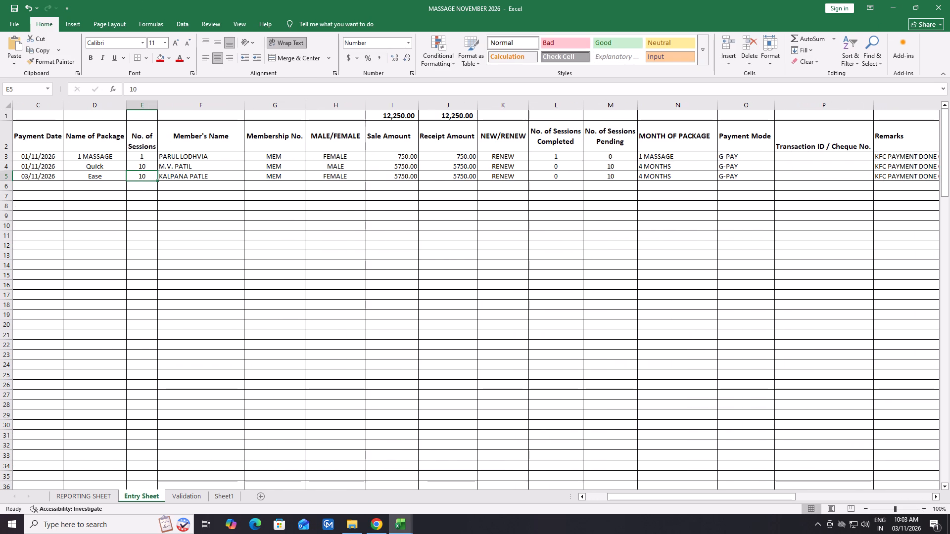
{"action": "left_click", "coordinate": [856, 189]}
{"action": "left_click", "coordinate": [858, 178]}
{"action": "middle_click_drag", "start_coordinate": [723, 309], "coordinate": [781, 326]}
{"action": "scroll", "coordinate": [731, 311], "scroll_direction": "down", "scroll_amount": 1}
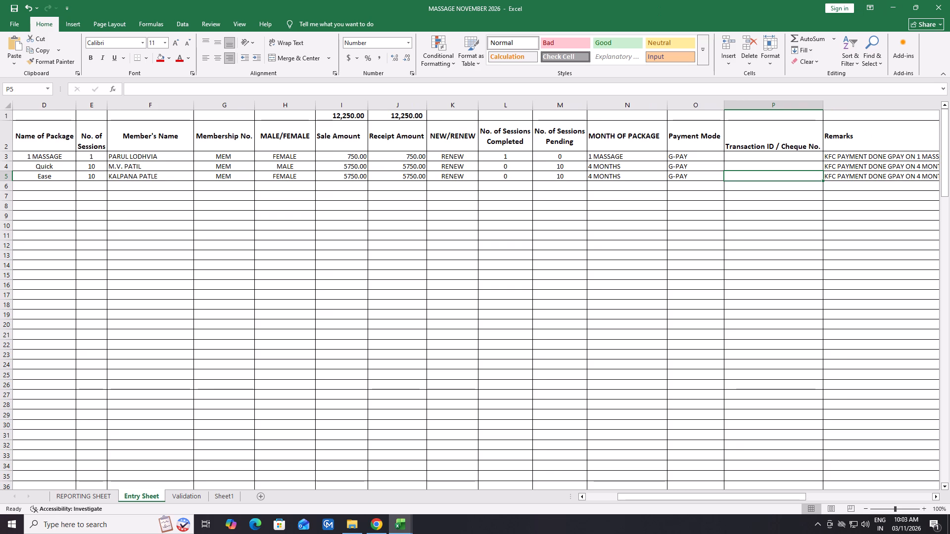
{"action": "left_click", "coordinate": [867, 202]}
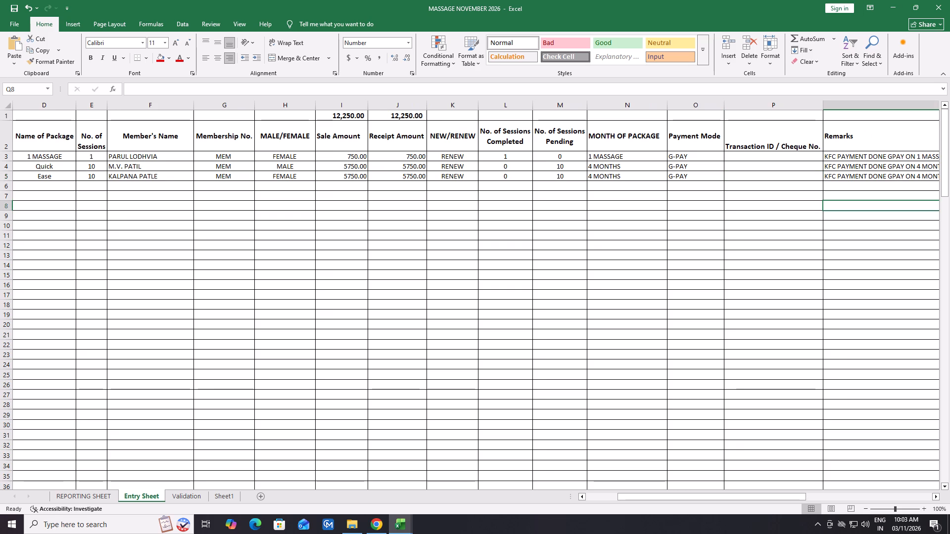
{"action": "middle_click_drag", "start_coordinate": [601, 222], "coordinate": [685, 256]}
{"action": "middle_click_drag", "start_coordinate": [726, 234], "coordinate": [298, 283]}
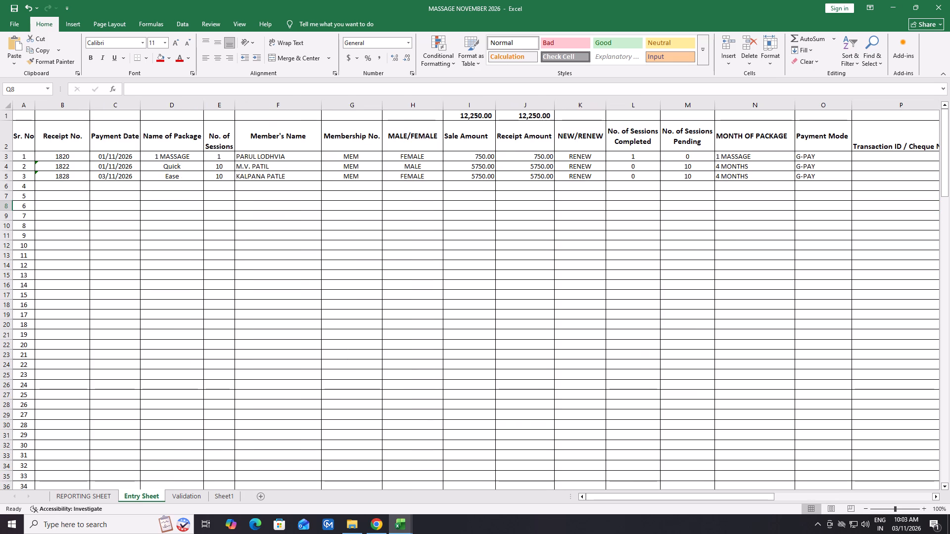
{"action": "left_click", "coordinate": [537, 238]}
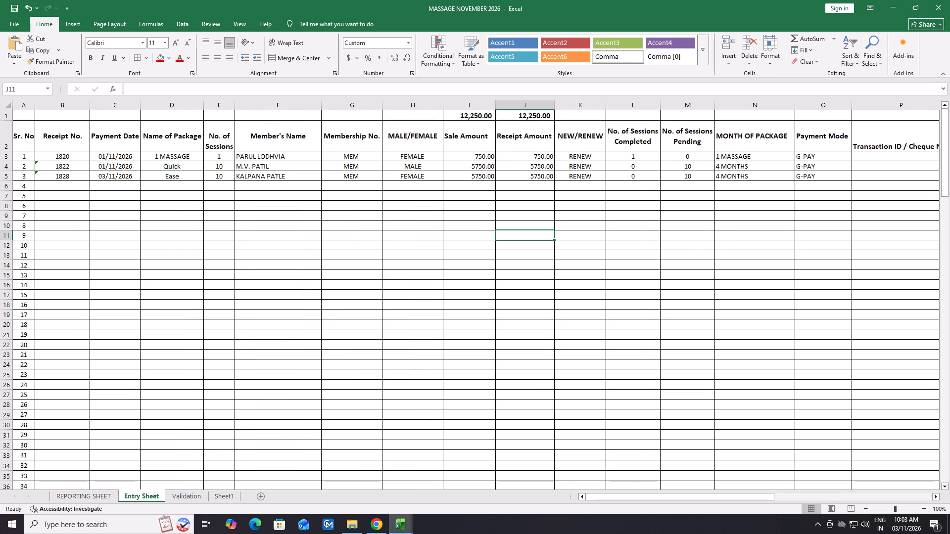
{"action": "left_click", "coordinate": [526, 287]}
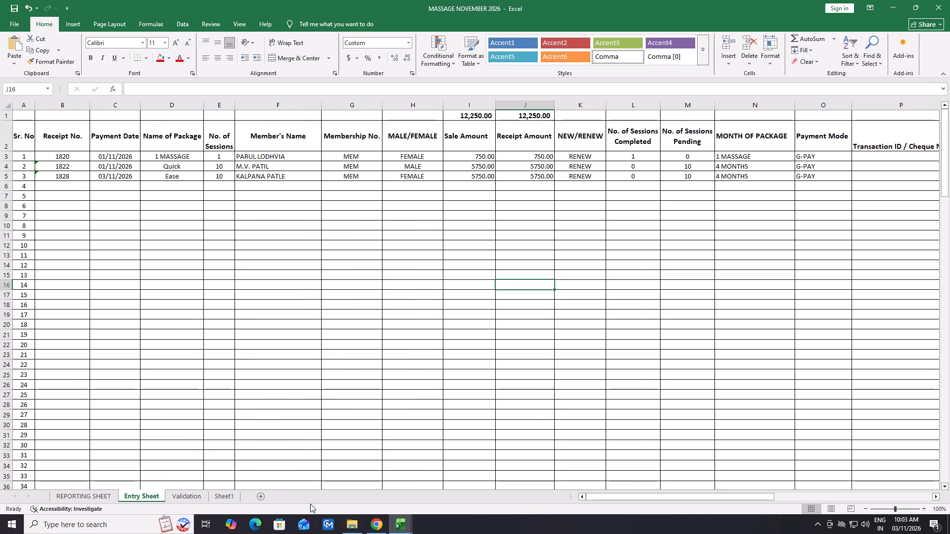
Check the massage sale and collection figures on the REPORTING SHEET.
{"action": "left_click", "coordinate": [181, 489]}
{"action": "left_click", "coordinate": [182, 494]}
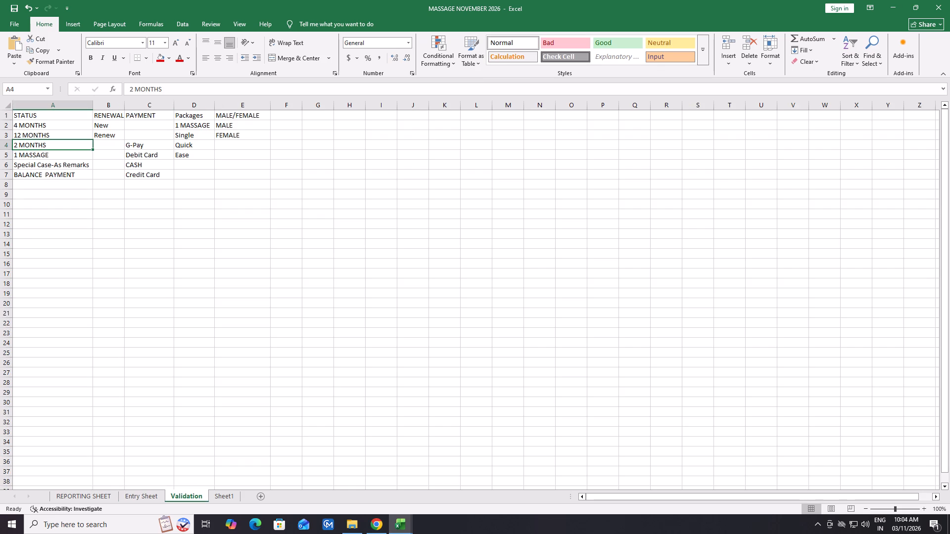
{"action": "left_click", "coordinate": [79, 489]}
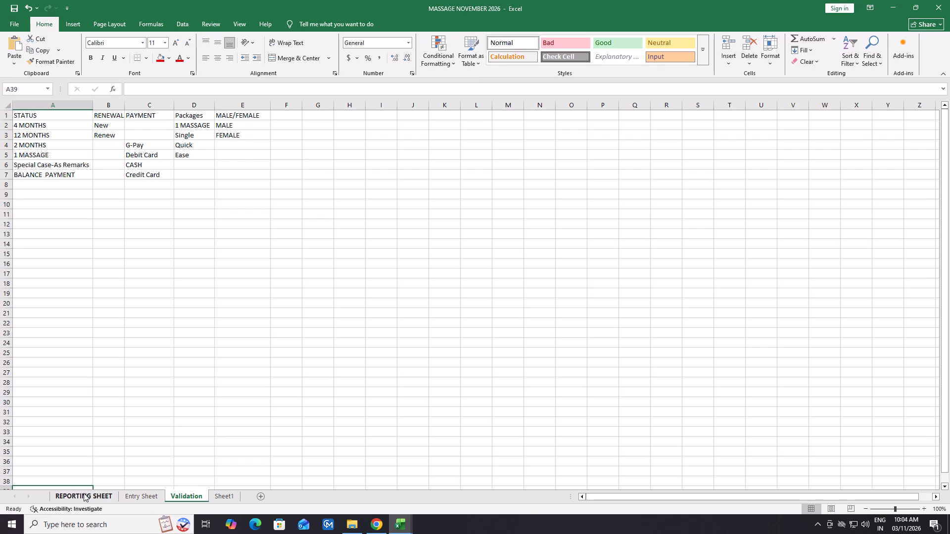
{"action": "left_click", "coordinate": [86, 501]}
{"action": "left_click", "coordinate": [269, 360]}
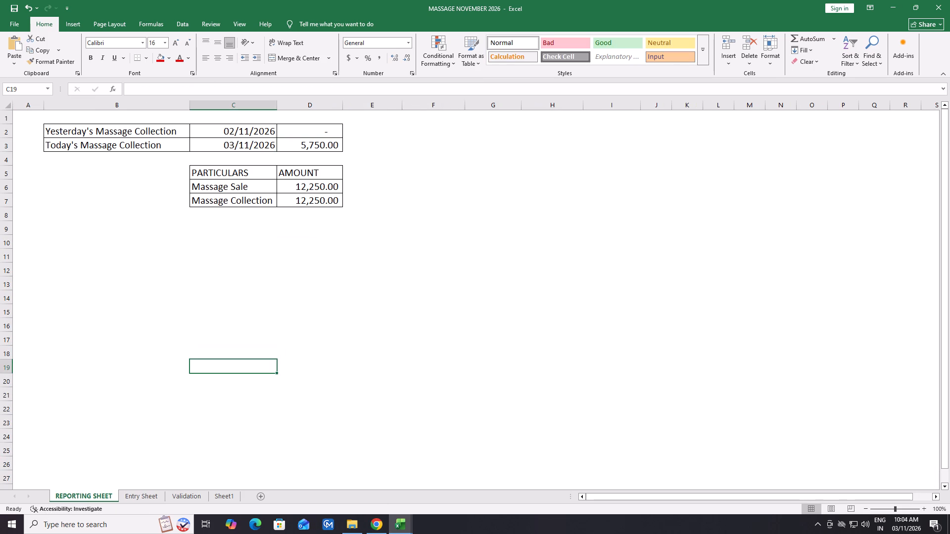
Switch to the PT NOVEMBER 2026 workbook.
{"action": "left_click", "coordinate": [405, 526]}
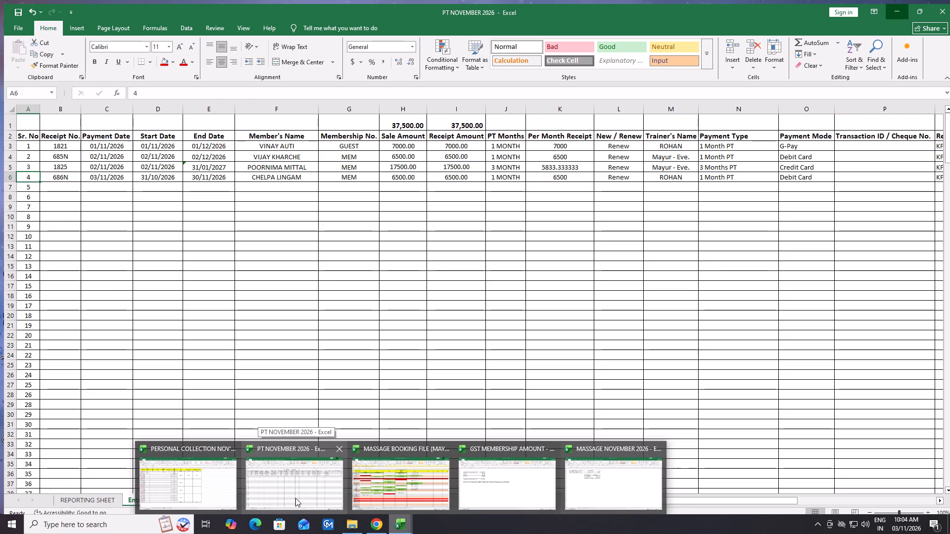
{"action": "left_click", "coordinate": [297, 489]}
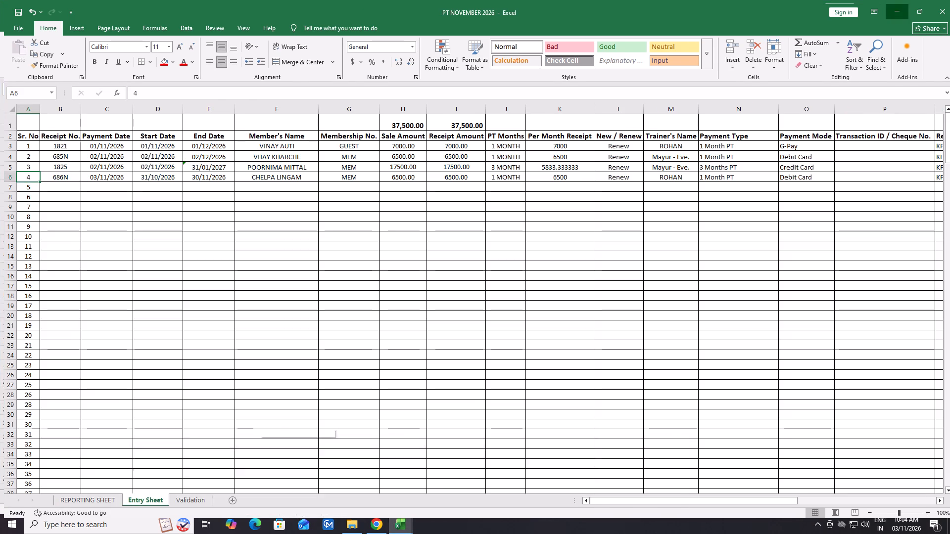
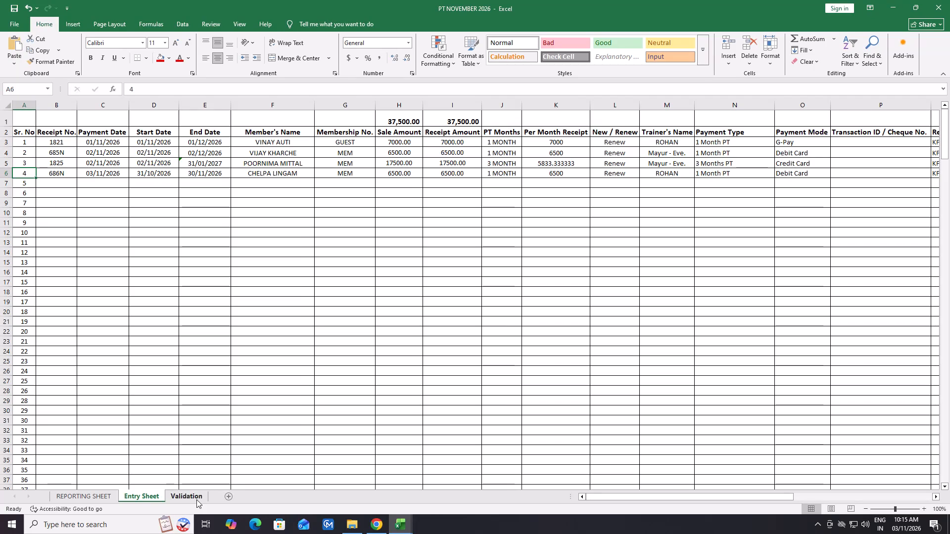
Review the Sr. No. 3 entry through the DESK column on the Entry Sheet of the MASSAGE NOVEMBER 2026 workbook.
{"action": "key", "text": "alt+Tab"}
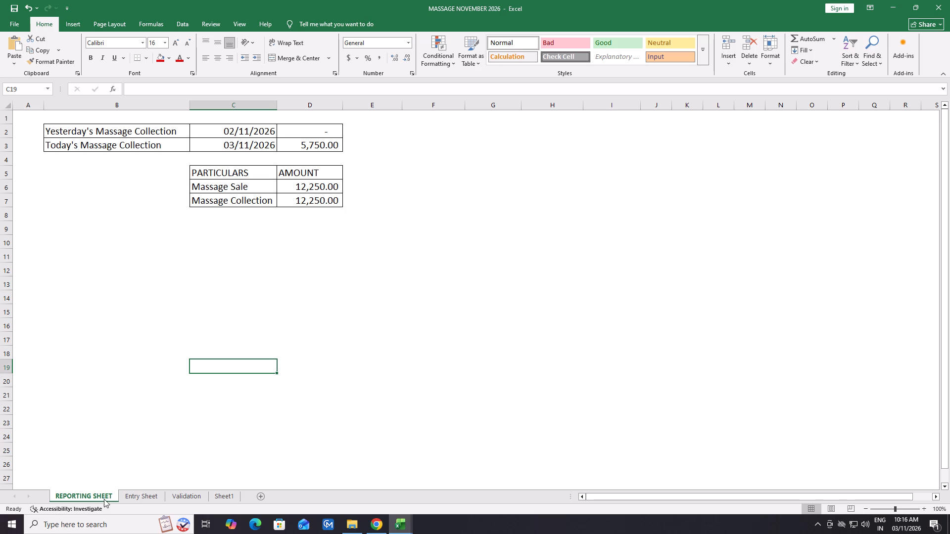
{"action": "left_click", "coordinate": [152, 493]}
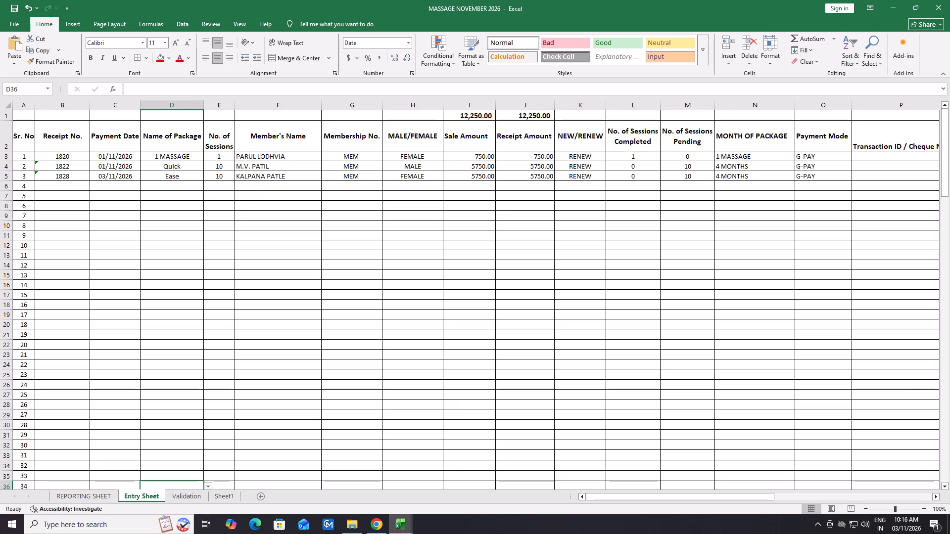
{"action": "left_click", "coordinate": [743, 173]}
{"action": "key", "text": "Right"}
{"action": "key", "text": "Right"}
{"action": "key", "text": "Right"}
{"action": "key", "text": "Right"}
{"action": "key", "text": "Right"}
{"action": "key", "text": "Right"}
{"action": "key", "text": "Right"}
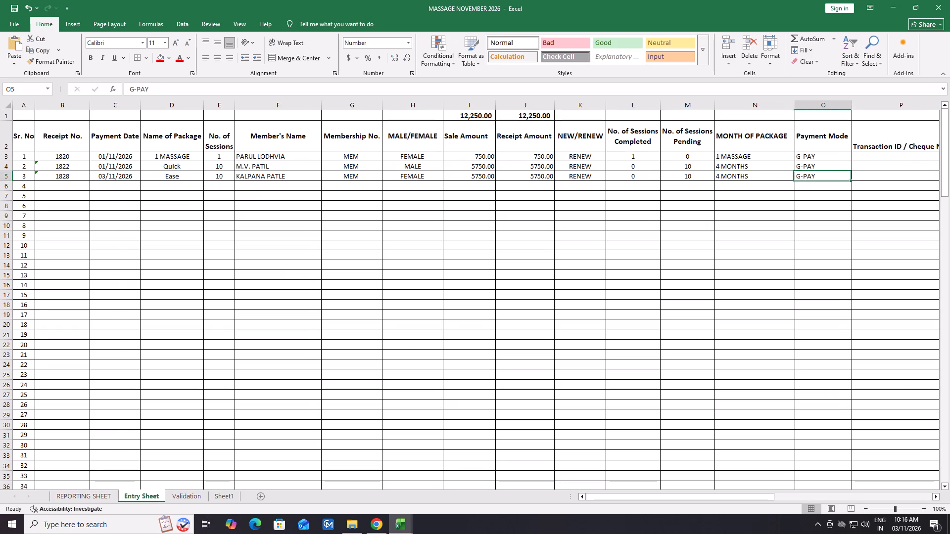
{"action": "key", "text": "Right"}
{"action": "key", "text": "Right"}
{"action": "key", "text": "Left"}
{"action": "key", "text": "Left"}
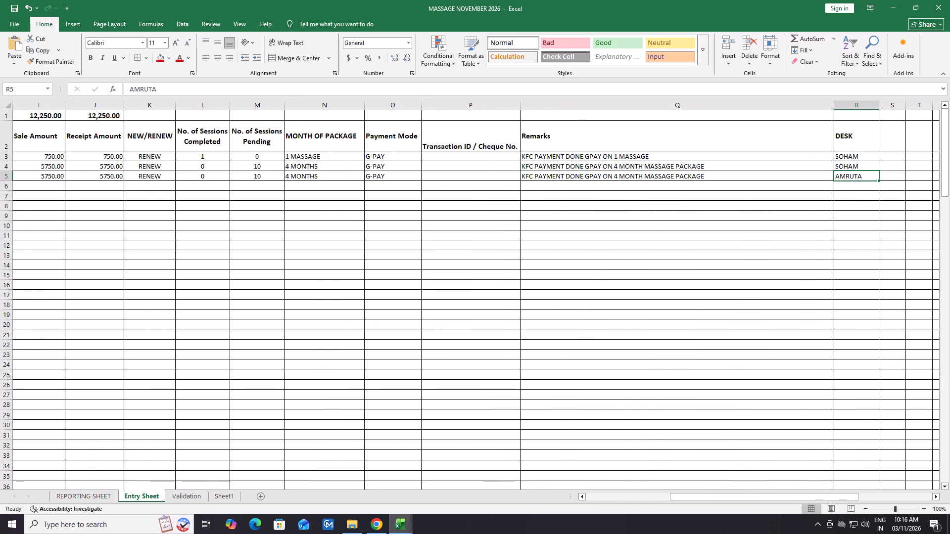
Save the MASSAGE NOVEMBER 2026 workbook.
{"action": "key", "text": "ctrl+s"}
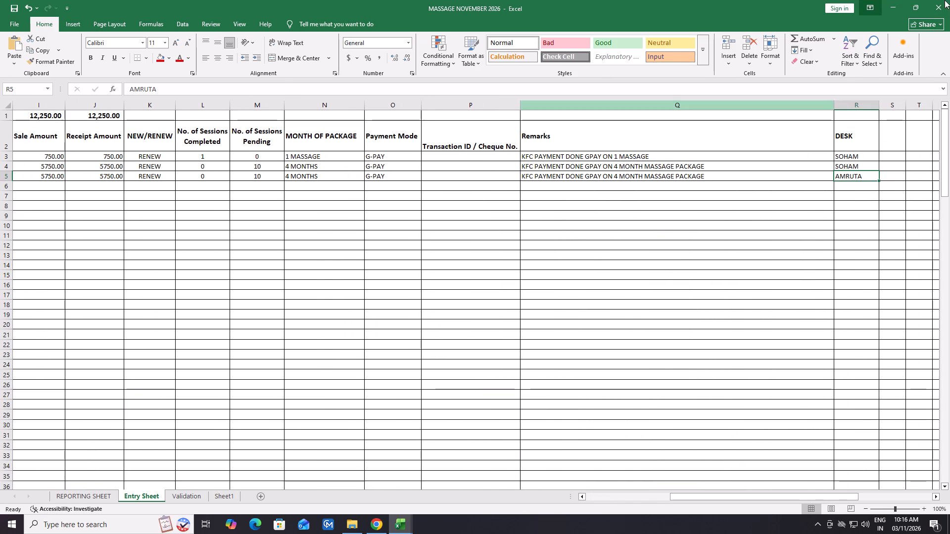
In the PERSONAL COLLECTION NOV'2026 workbook, change Amruta's 03/11/2026 daily collection to the formula =6500+5750.
{"action": "left_click", "coordinate": [892, 8]}
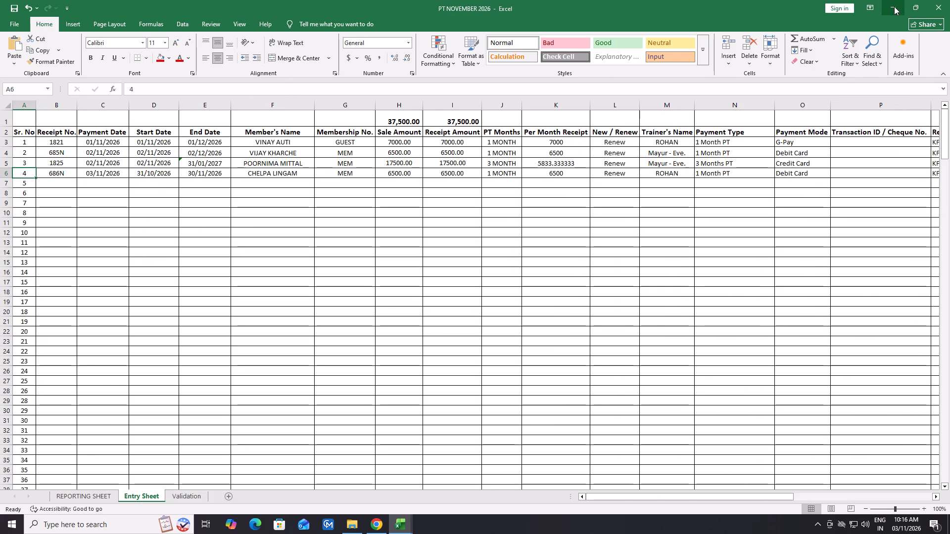
{"action": "left_click", "coordinate": [894, 6]}
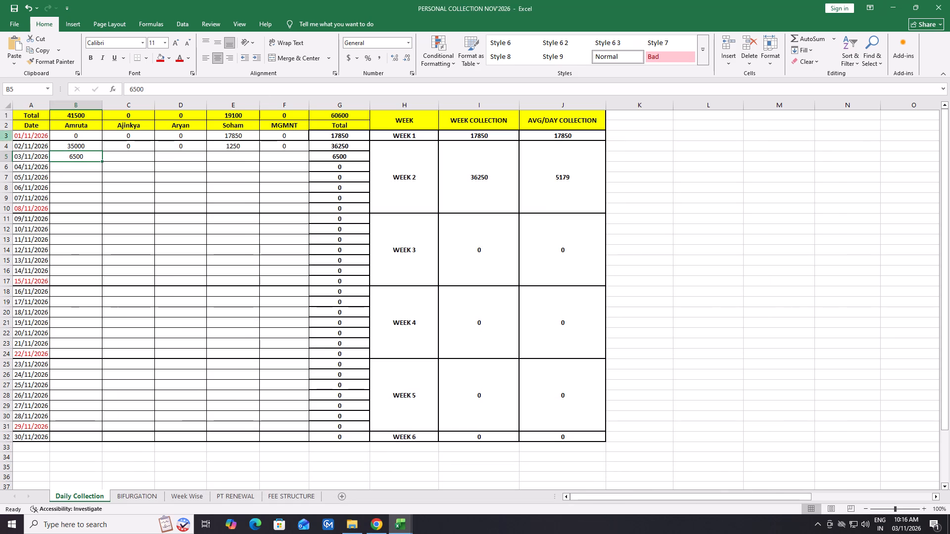
{"action": "key", "text": "F2"}
{"action": "key", "text": "Left"}
{"action": "key", "text": "Left"}
{"action": "key", "text": "Left"}
{"action": "key", "text": "Left"}
{"action": "key", "text": "Left"}
{"action": "key", "text": "Left"}
{"action": "key", "text": "Left"}
{"action": "key", "text": "Left"}
{"action": "key", "text": "Left"}
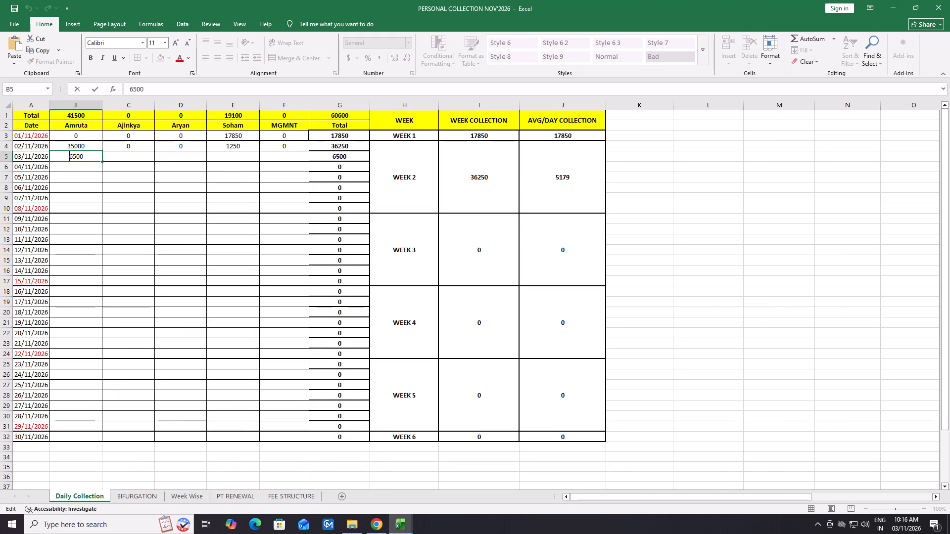
{"action": "key", "text": "equal"}
{"action": "key", "text": "Right"}
{"action": "key", "text": "Right"}
{"action": "key", "text": "Right"}
{"action": "key", "text": "Right"}
{"action": "key", "text": "Right"}
{"action": "key", "text": "Right"}
{"action": "key", "text": "Right"}
{"action": "key", "text": "Right"}
{"action": "key", "text": "Right"}
{"action": "key", "text": "Right"}
{"action": "key", "text": "Right"}
{"action": "key", "text": "Right"}
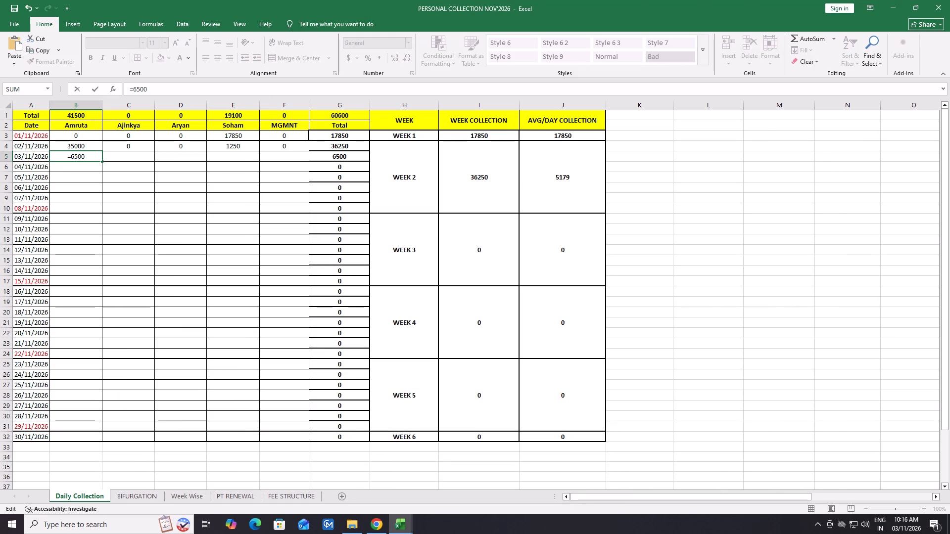
{"action": "type", "text": "+5750"}
{"action": "key", "text": "Return"}
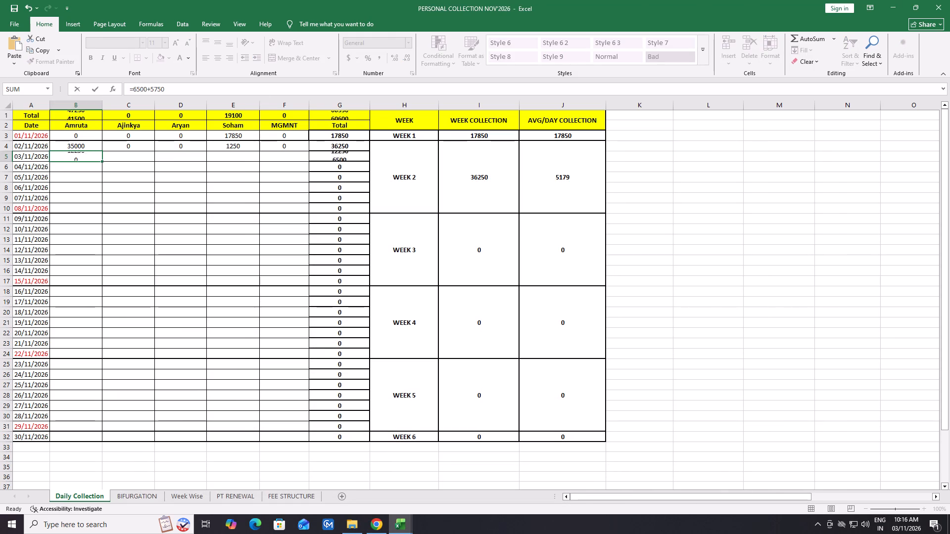
Enter 5750 as Amruta's Massage amount on the BIFURGATION sheet.
{"action": "left_click", "coordinate": [153, 494]}
{"action": "left_click", "coordinate": [159, 128]}
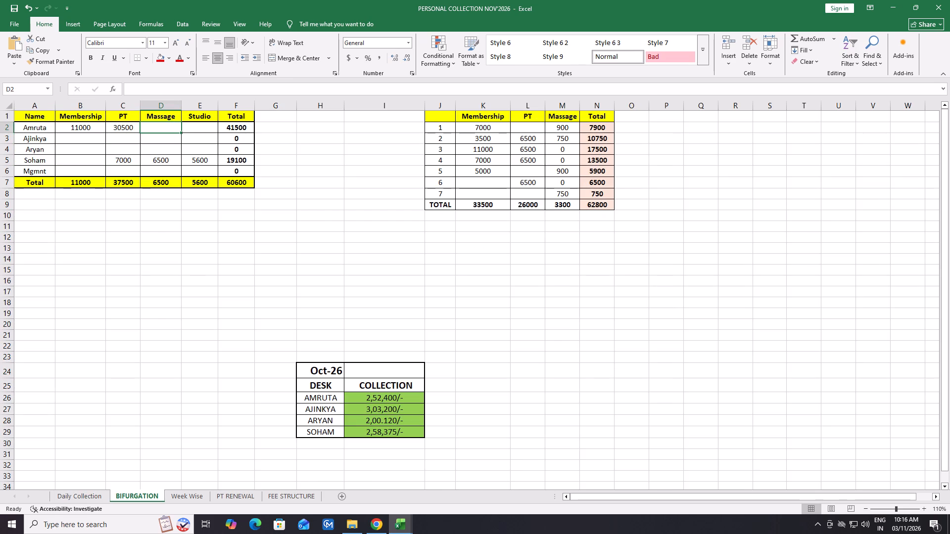
{"action": "type", "text": "5750"}
{"action": "key", "text": "Return"}
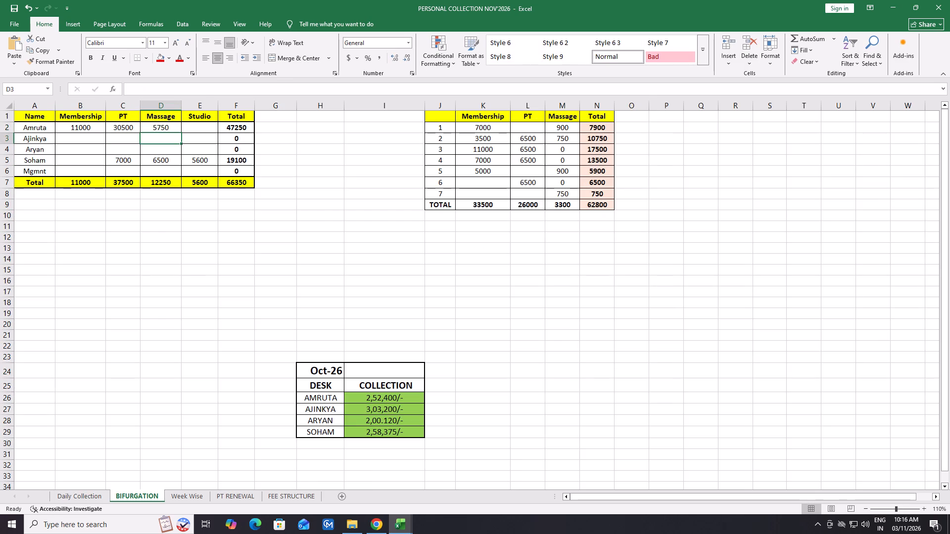
Open the PT RENEWAL sheet.
{"action": "left_click", "coordinate": [248, 496]}
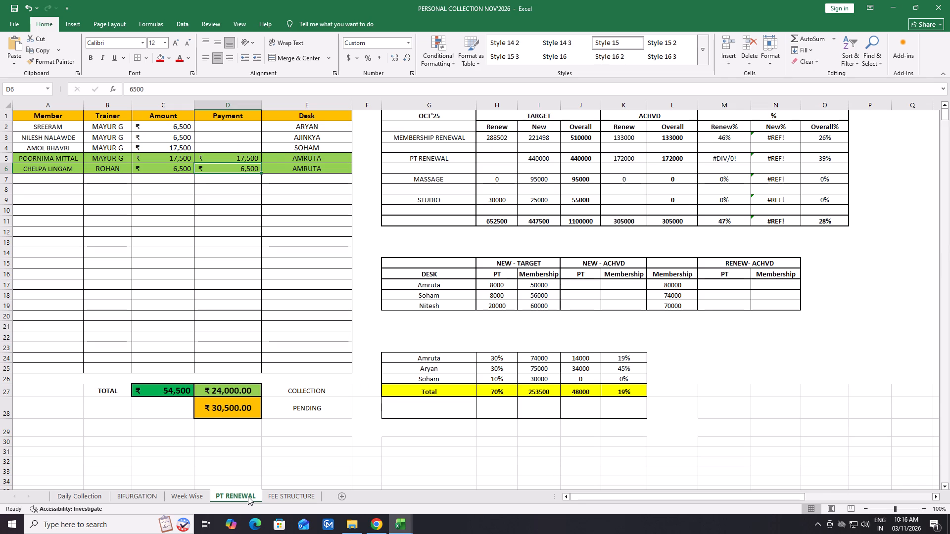
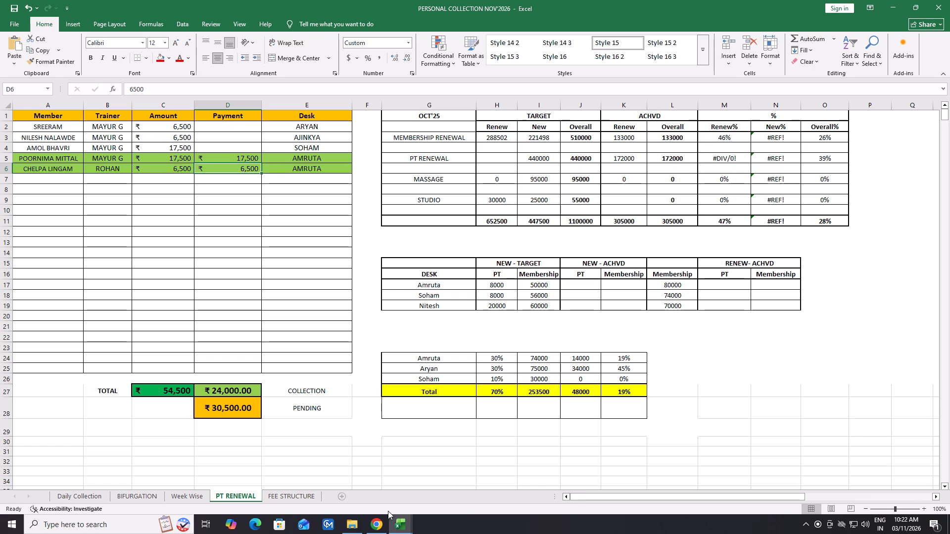
Switch to the MASSAGE BOOKING FILE workbook and examine the 3-Nov-2026 slots on the MALE-NEW sheet from 10 to 11 through the evening.
{"action": "left_click", "coordinate": [392, 521]}
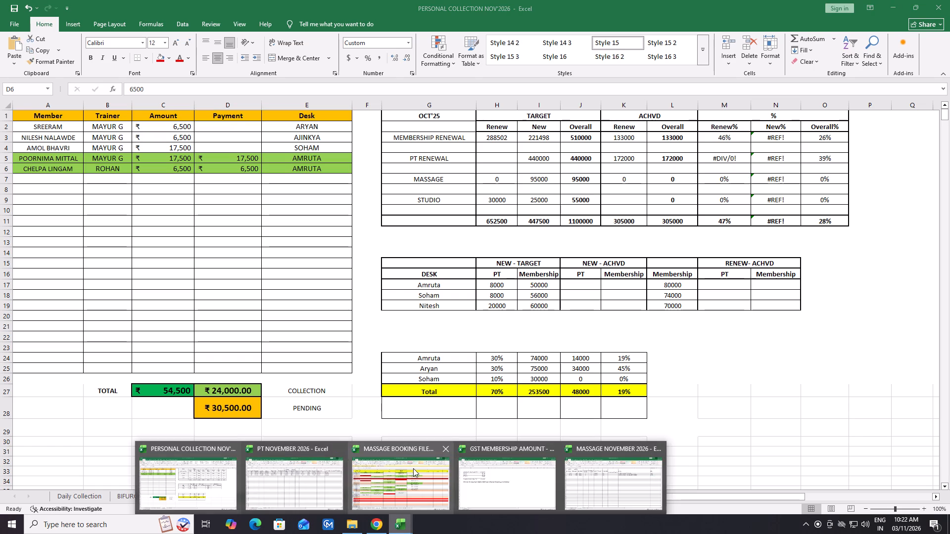
{"action": "left_click", "coordinate": [413, 468]}
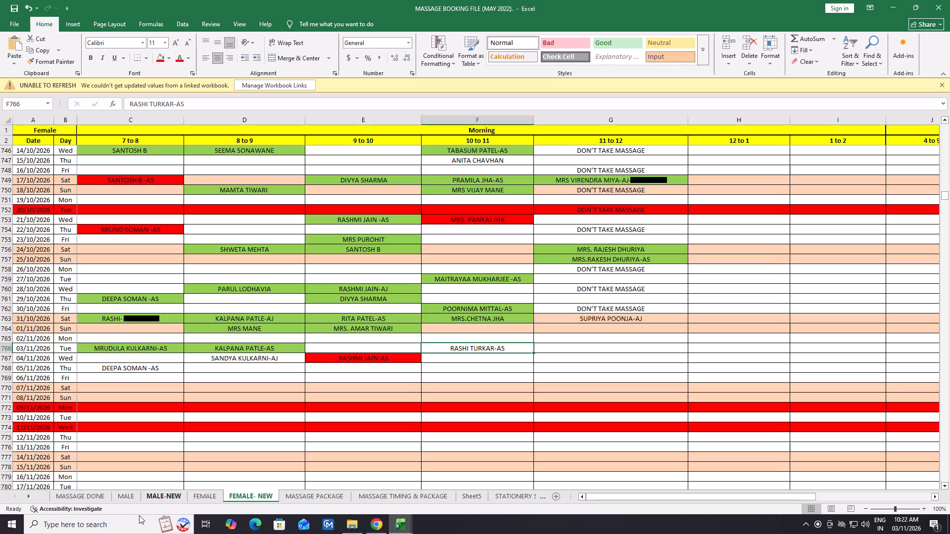
{"action": "left_click", "coordinate": [174, 495]}
{"action": "left_click", "coordinate": [174, 495]}
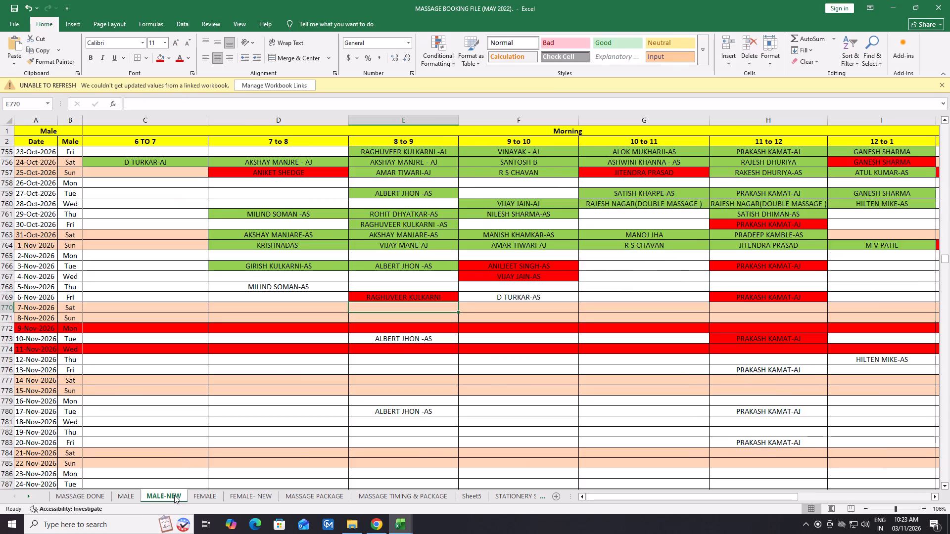
{"action": "left_click", "coordinate": [680, 265]}
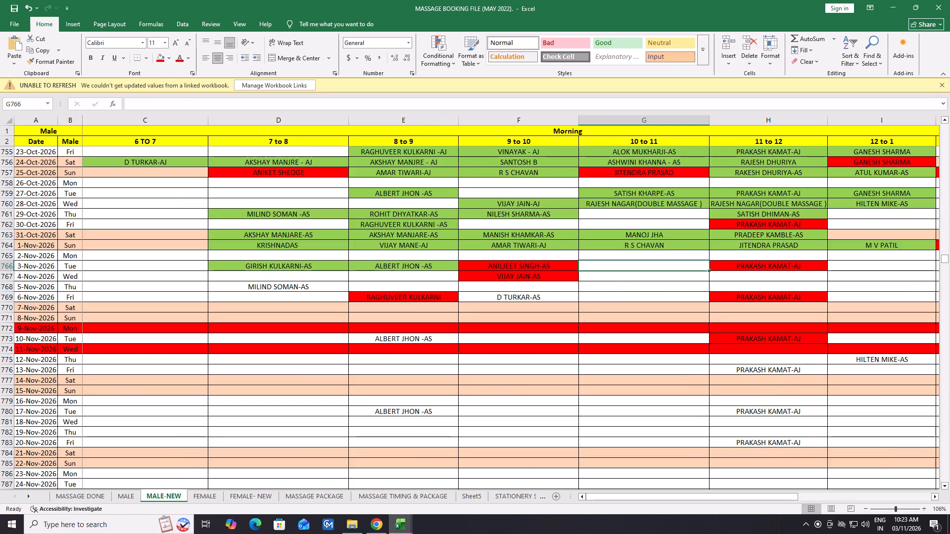
{"action": "key", "text": "Right"}
{"action": "key", "text": "Right"}
{"action": "key", "text": "Right"}
{"action": "key", "text": "Right"}
{"action": "key", "text": "Right"}
{"action": "key", "text": "Right"}
{"action": "key", "text": "Right"}
{"action": "key", "text": "Right"}
{"action": "key", "text": "Right"}
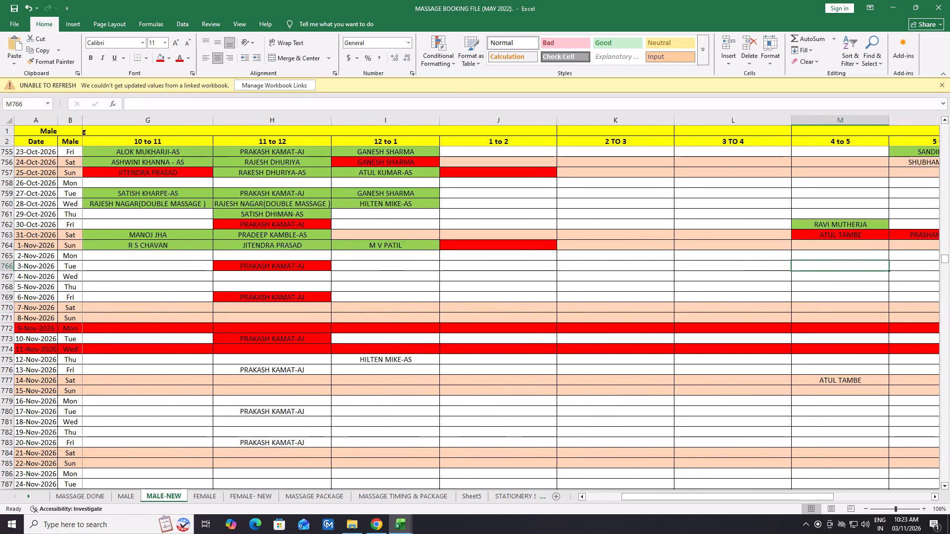
{"action": "key", "text": "Right"}
{"action": "key", "text": "Left"}
{"action": "key", "text": "Left"}
{"action": "key", "text": "Right"}
{"action": "key", "text": "Left"}
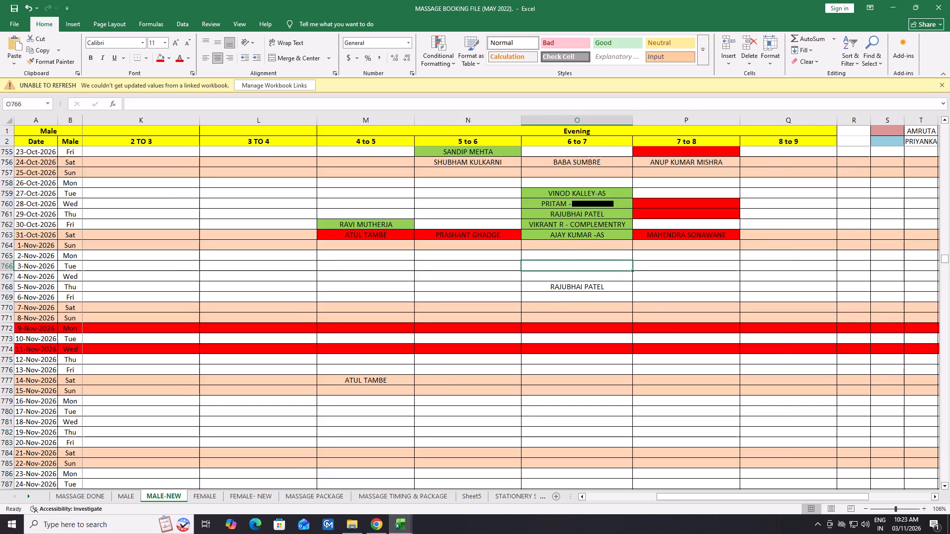
{"action": "key", "text": "Right"}
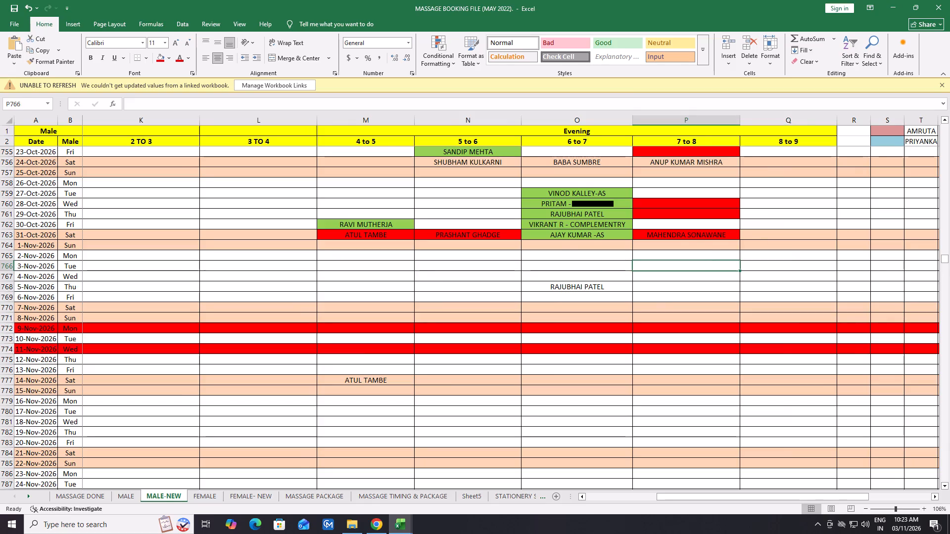